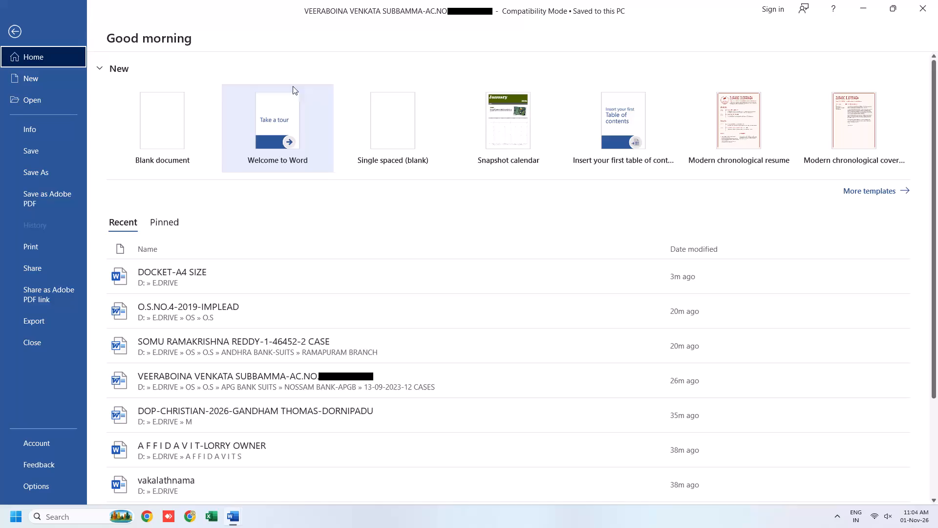
Review the last petition in the Andhra Pragathi Grameena Bank suit document, from its court heading through the Section 5 Limitation Act prayer.
{"action": "left_click", "coordinate": [188, 322]}
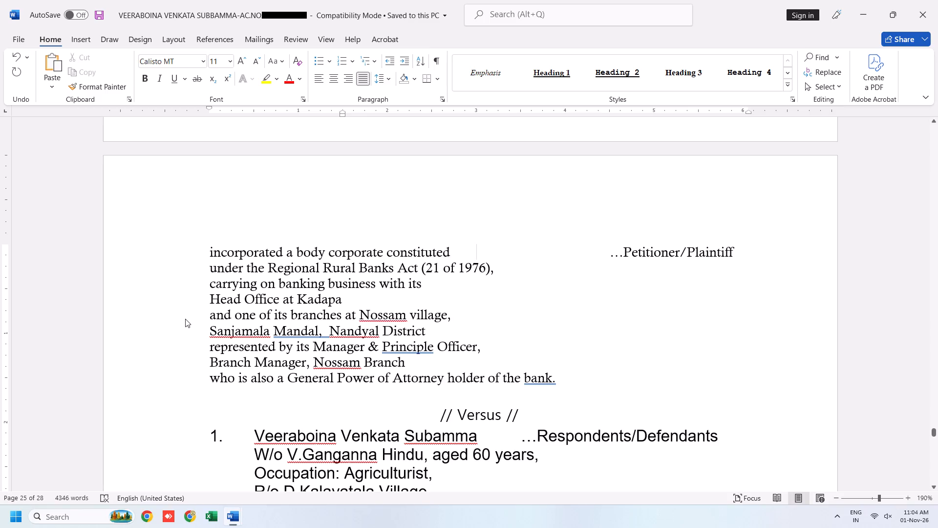
{"action": "scroll", "coordinate": [393, 397], "scroll_direction": "up", "scroll_amount": 12}
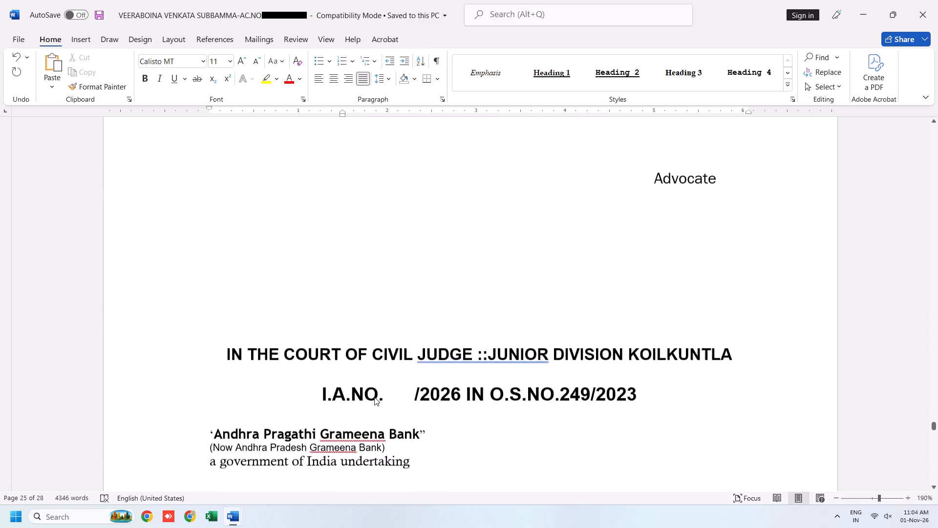
{"action": "left_click", "coordinate": [393, 360]}
{"action": "left_click", "coordinate": [379, 386]}
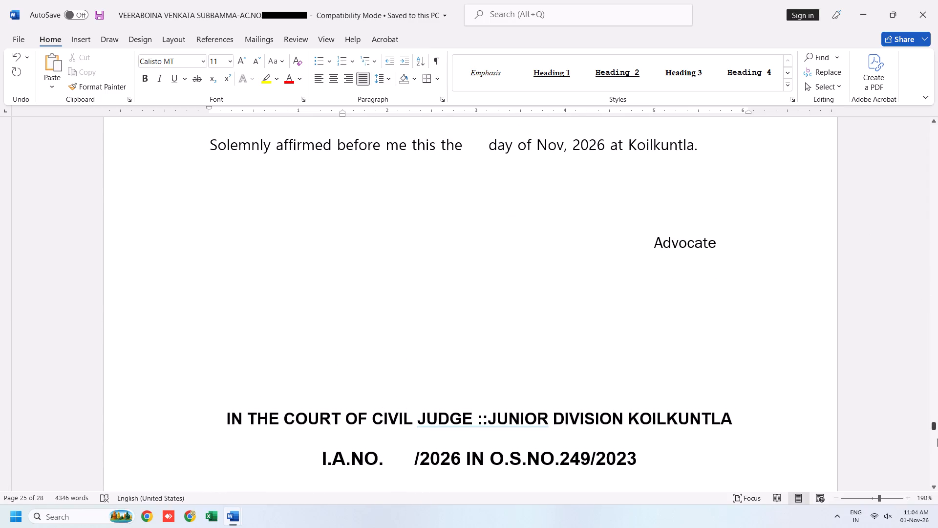
{"action": "left_click_drag", "start_coordinate": [934, 423], "coordinate": [937, 521]}
{"action": "left_click_drag", "start_coordinate": [937, 521], "coordinate": [924, 432]}
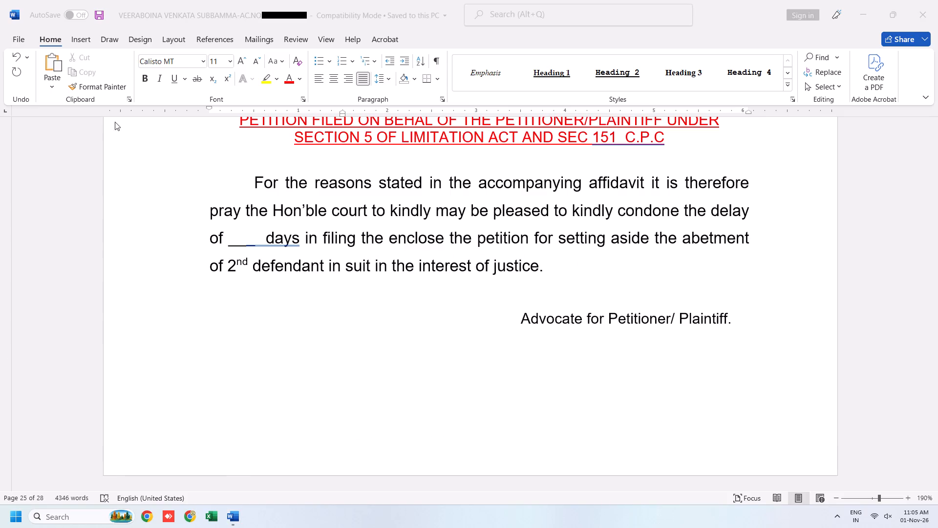
{"action": "left_click", "coordinate": [20, 40]}
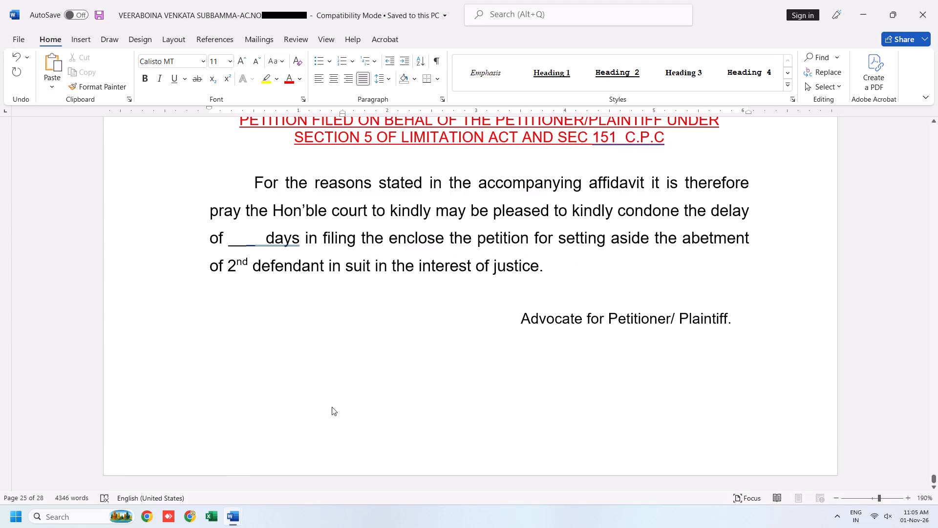
{"action": "left_click", "coordinate": [332, 407]}
Switch to the O.S.NO.4-2019-IMPLEAD document and examine its first affidavits and petitions page by page.
{"action": "key", "text": "alt+Tab"}
{"action": "key", "text": "alt+Tab"}
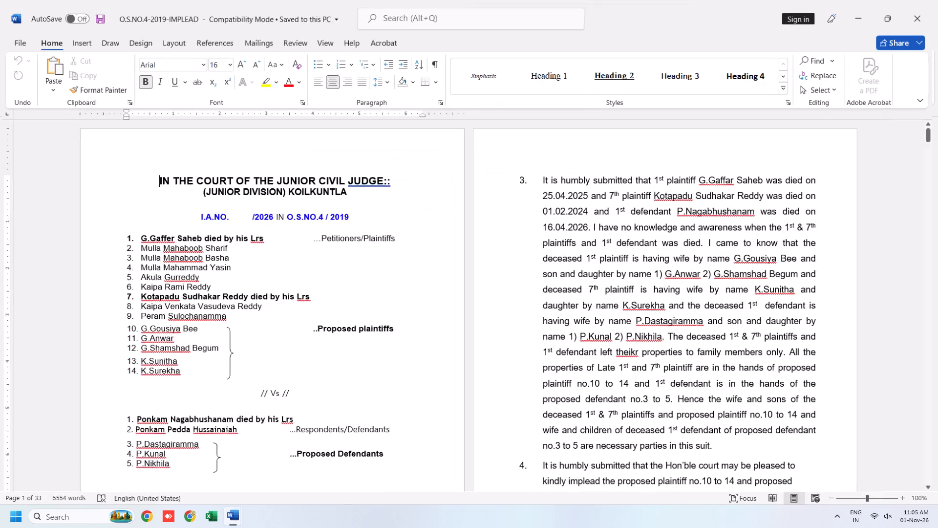
{"action": "scroll", "coordinate": [360, 288], "scroll_direction": "up", "scroll_amount": 4, "text": "ctrl"}
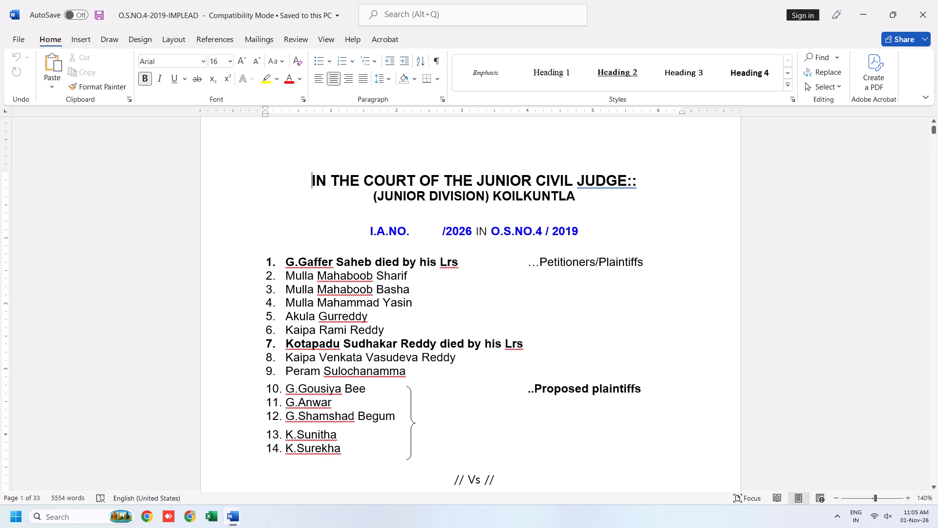
{"action": "key", "text": "Page_Down"}
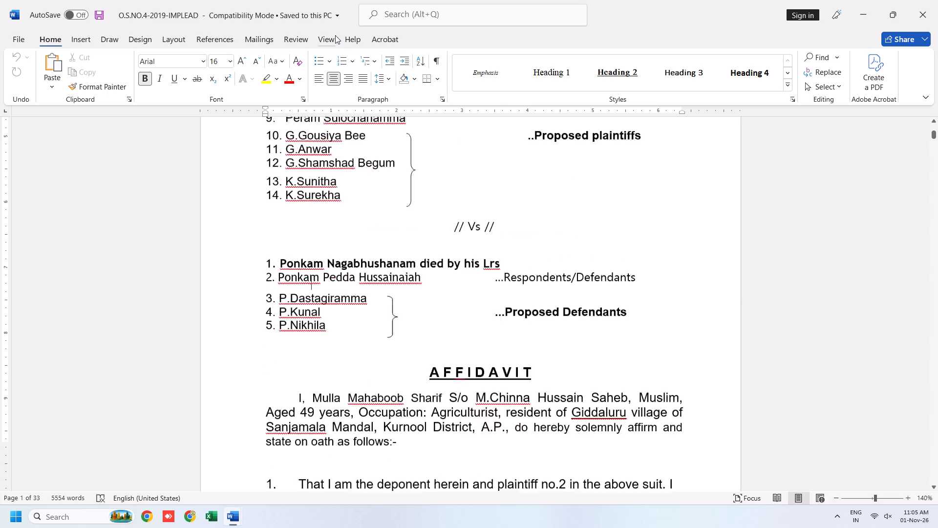
{"action": "key", "text": "Page_Down"}
{"action": "key", "text": "Page_Down"}
{"action": "key", "text": "Page_Down"}
{"action": "key", "text": "Page_Down"}
{"action": "key", "text": "Page_Down"}
{"action": "key", "text": "Page_Down"}
{"action": "key", "text": "Page_Down"}
{"action": "key", "text": "Page_Down"}
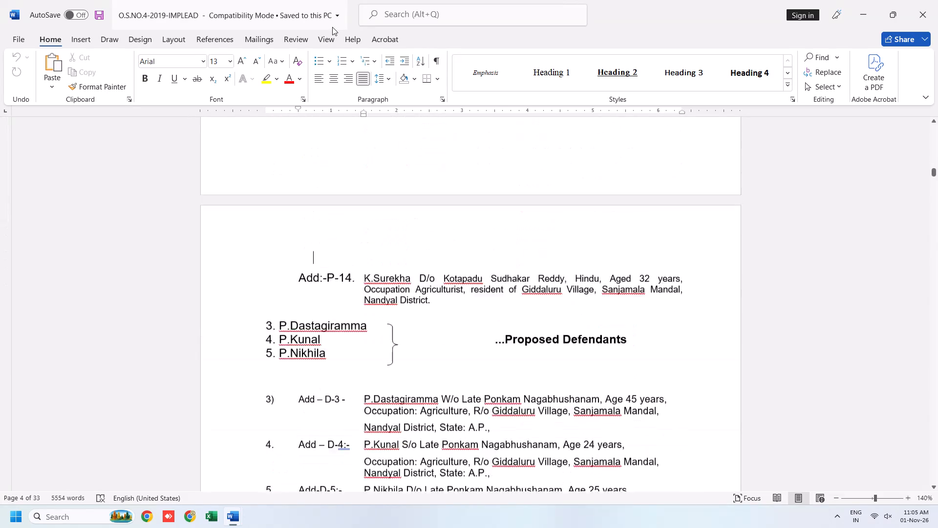
{"action": "key", "text": "Page_Down"}
{"action": "key", "text": "Page_Down"}
{"action": "key", "text": "Page_Down"}
{"action": "key", "text": "Page_Down"}
{"action": "key", "text": "Page_Down"}
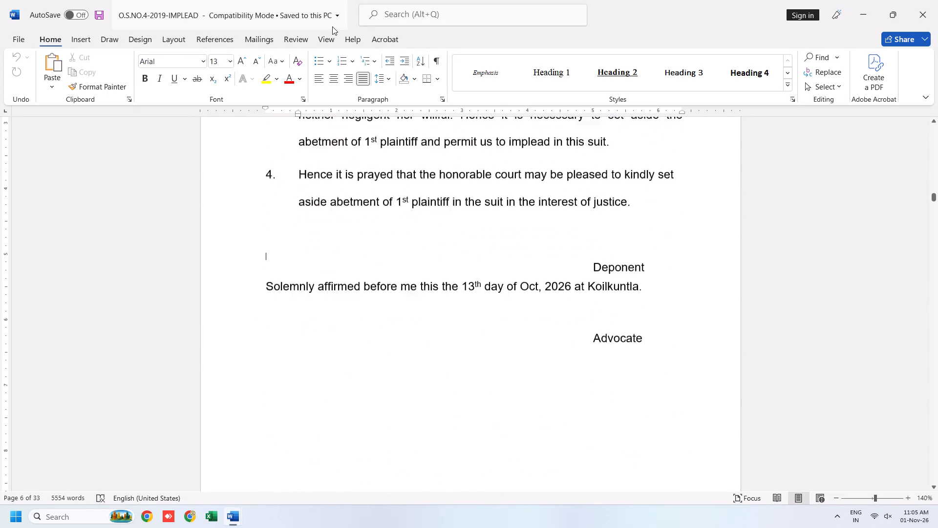
{"action": "key", "text": "Page_Down"}
{"action": "key", "text": "Page_Down"}
{"action": "key", "text": "Page_Down"}
{"action": "key", "text": "Page_Down"}
{"action": "key", "text": "Page_Down"}
{"action": "key", "text": "Page_Down"}
{"action": "key", "text": "Page_Down"}
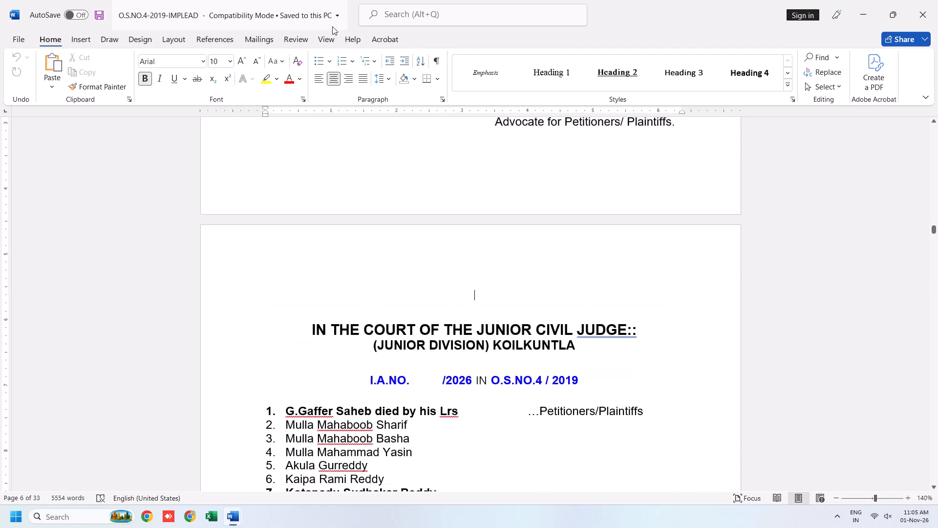
Re-examine the Order 22 Rule 9 petition and its supporting affidavit for setting aside the abatement of the 1st plaintiff.
{"action": "key", "text": "Page_Up"}
{"action": "key", "text": "Page_Up"}
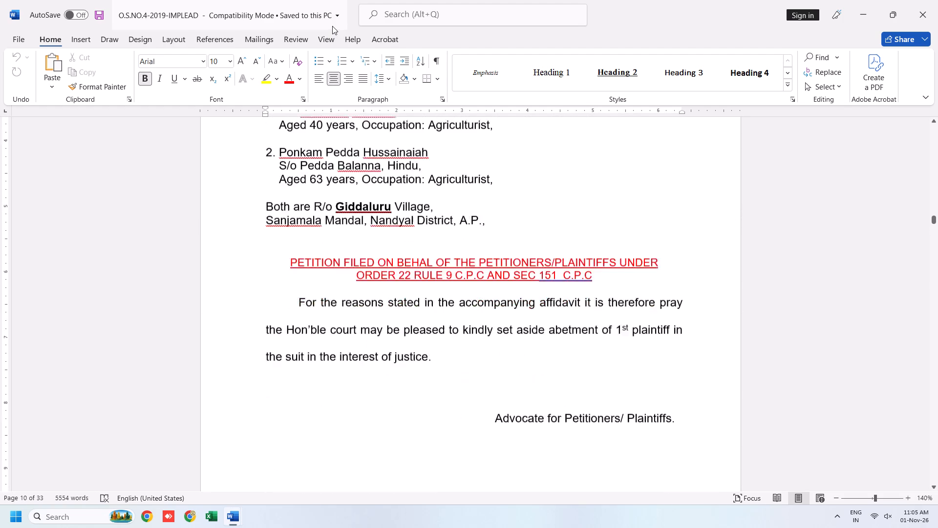
{"action": "key", "text": "Page_Up"}
{"action": "key", "text": "Page_Up"}
{"action": "key", "text": "Page_Up"}
{"action": "key", "text": "Page_Up"}
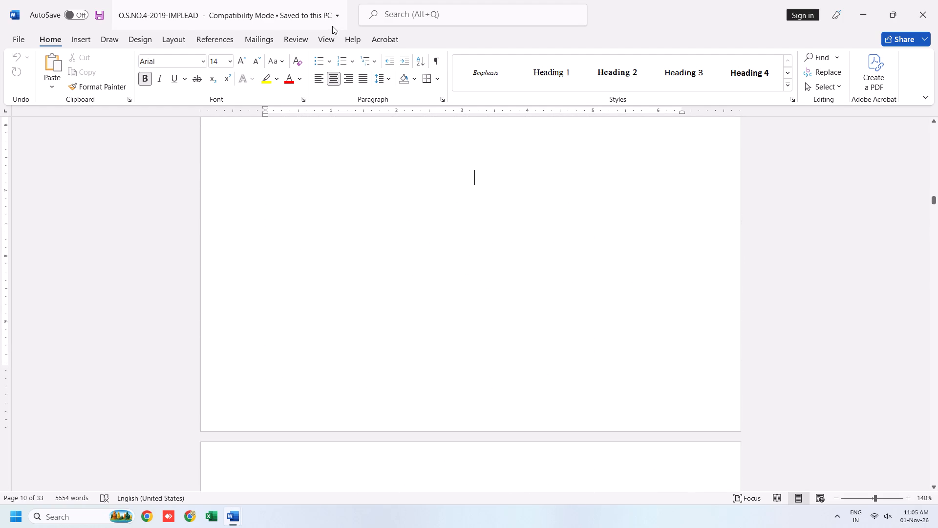
{"action": "key", "text": "Page_Up"}
{"action": "key", "text": "Page_Up"}
{"action": "key", "text": "Page_Up"}
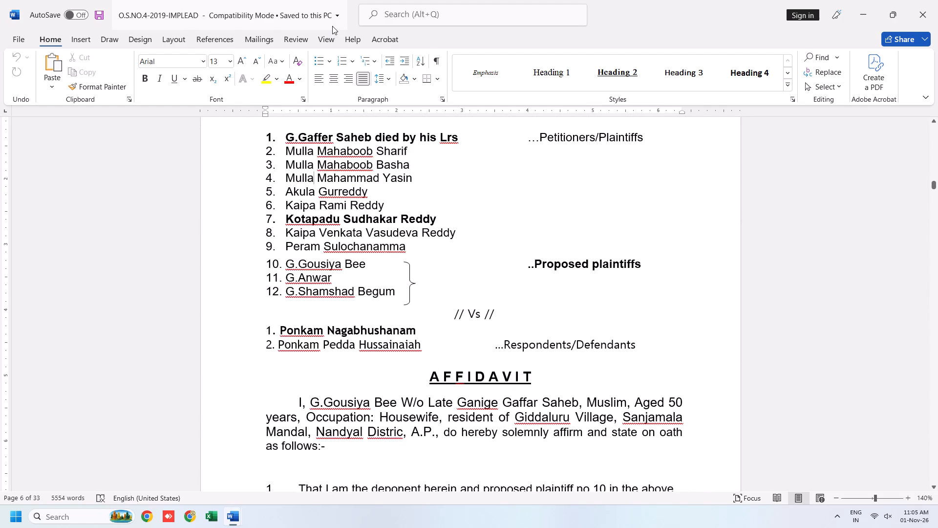
Examine the pages from the set-aside affidavit through the Section 5 Limitation Act petition to the proposed plaintiff no.13 affidavit.
{"action": "key", "text": "Page_Down"}
{"action": "key", "text": "Page_Down"}
{"action": "key", "text": "Page_Down"}
{"action": "key", "text": "Page_Down"}
{"action": "key", "text": "Page_Down"}
{"action": "key", "text": "Page_Down"}
{"action": "key", "text": "Page_Down"}
{"action": "key", "text": "Page_Down"}
{"action": "key", "text": "Page_Down"}
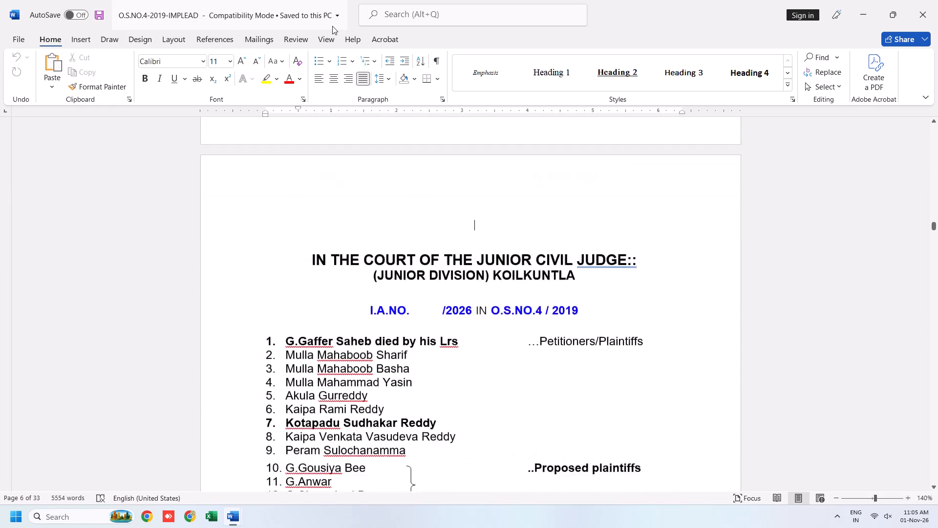
{"action": "key", "text": "Page_Down"}
{"action": "key", "text": "Page_Down"}
{"action": "key", "text": "Page_Down"}
{"action": "key", "text": "Page_Down"}
{"action": "key", "text": "Page_Down"}
{"action": "key", "text": "Page_Down"}
{"action": "key", "text": "Page_Down"}
{"action": "key", "text": "Page_Down"}
{"action": "key", "text": "Page_Down"}
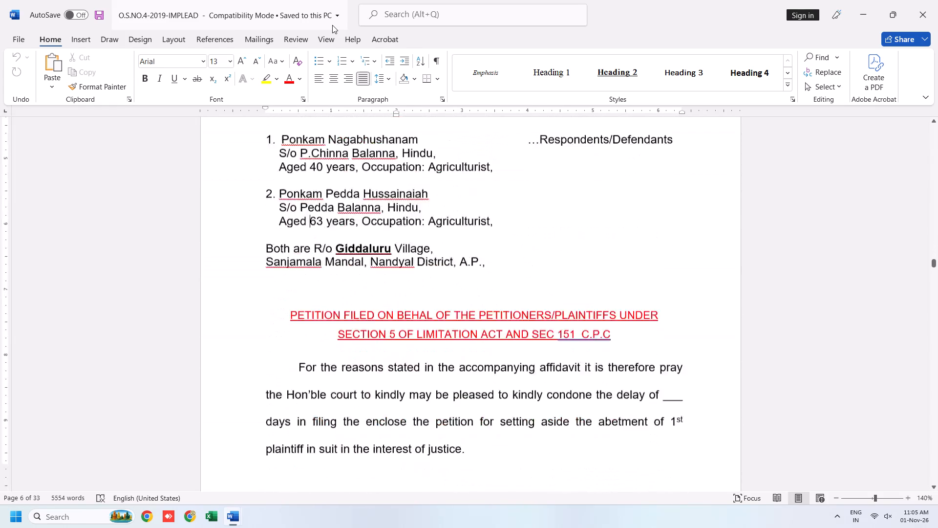
{"action": "key", "text": "Page_Down"}
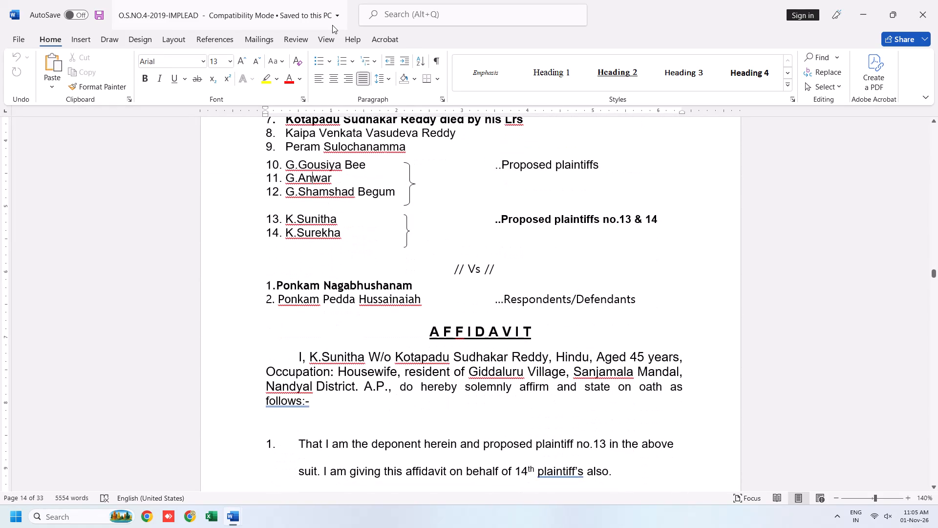
Delete two blank lines above the red heading of the Section 5 Limitation Act petition concerning the 1st plaintiff.
{"action": "key", "text": "Page_Up"}
{"action": "key", "text": "Page_Up"}
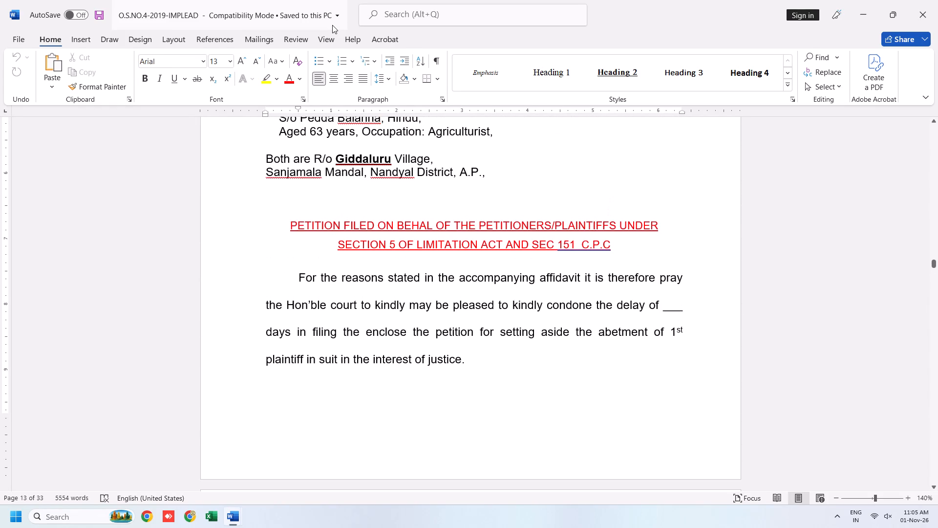
{"action": "key", "text": "Down"}
{"action": "key", "text": "Delete"}
{"action": "key", "text": "Delete"}
{"action": "key", "text": "Down"}
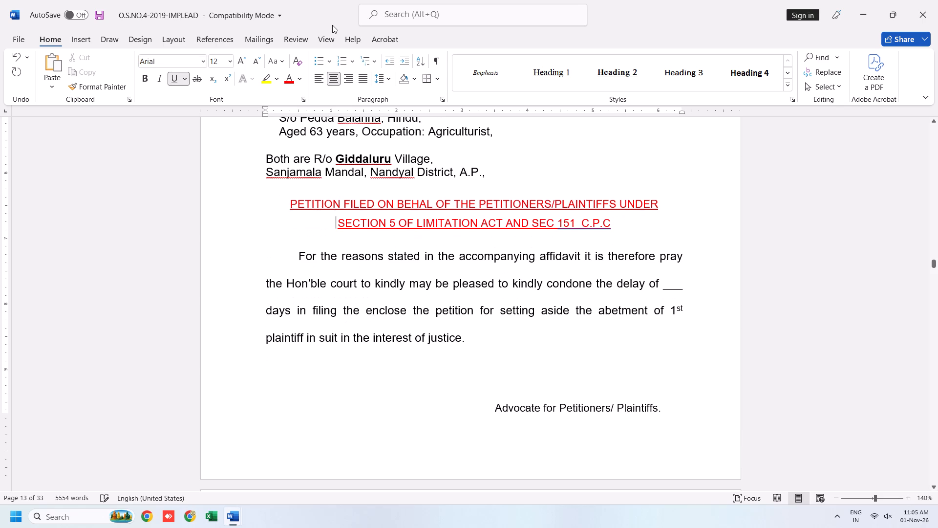
{"action": "key", "text": "Down"}
Check the layout of the 1st plaintiff's condone-delay affidavit and petition and the start of the proposed plaintiff no.13 affidavit.
{"action": "key", "text": "Page_Up"}
{"action": "key", "text": "Page_Up"}
{"action": "key", "text": "Page_Up"}
{"action": "key", "text": "Page_Up"}
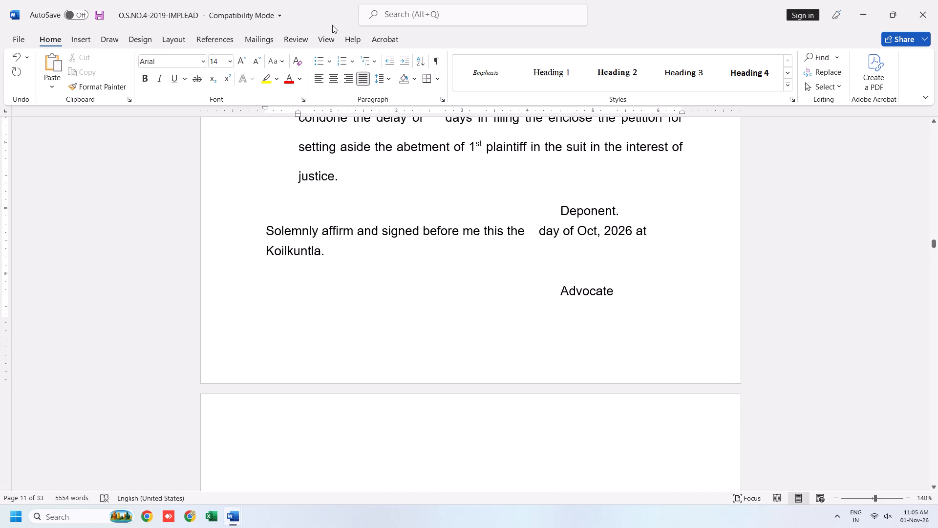
{"action": "key", "text": "Page_Down"}
{"action": "key", "text": "Page_Down"}
{"action": "key", "text": "Page_Down"}
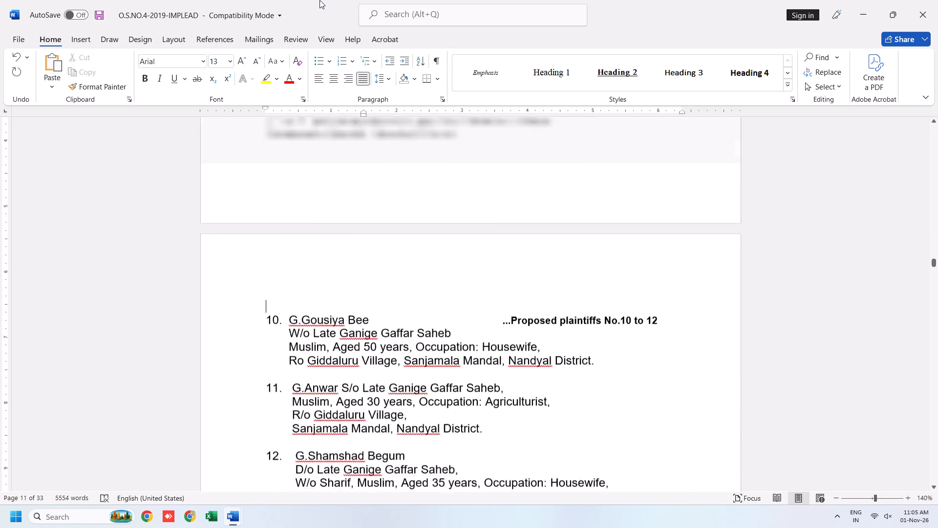
{"action": "key", "text": "Page_Down"}
{"action": "key", "text": "Page_Down"}
{"action": "key", "text": "Page_Down"}
{"action": "key", "text": "Page_Down"}
{"action": "key", "text": "Page_Down"}
{"action": "key", "text": "Page_Up"}
{"action": "key", "text": "Page_Up"}
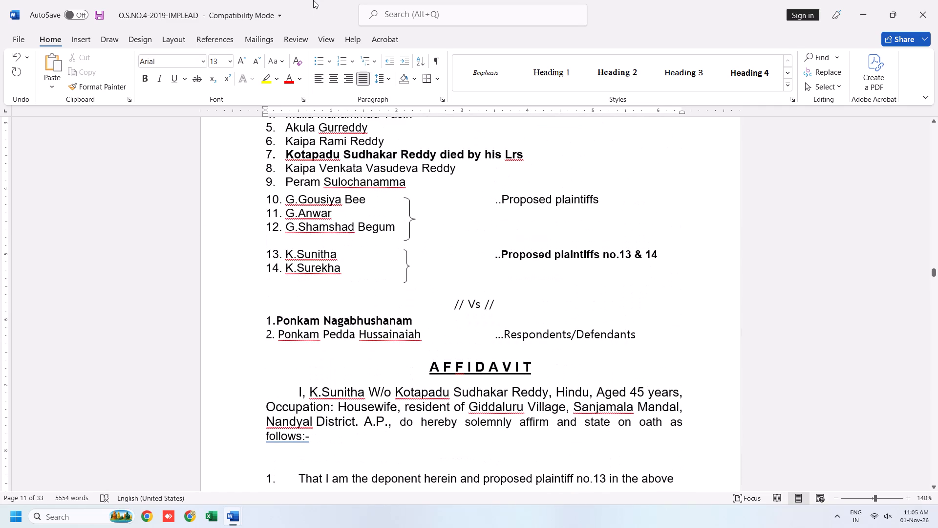
{"action": "key", "text": "Page_Up"}
{"action": "key", "text": "Page_Up"}
{"action": "key", "text": "Page_Up"}
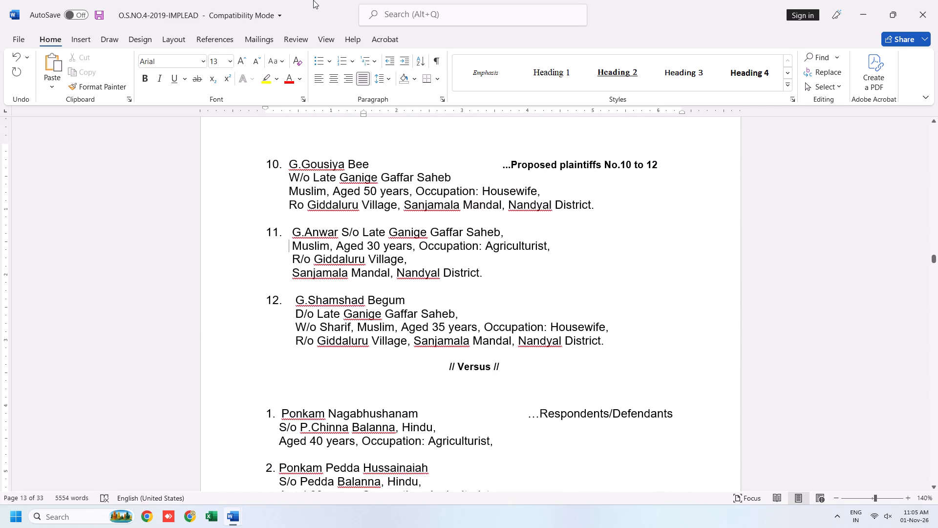
{"action": "key", "text": "Page_Up"}
{"action": "key", "text": "Page_Up"}
{"action": "key", "text": "Page_Up"}
{"action": "key", "text": "Page_Up"}
{"action": "key", "text": "Page_Up"}
{"action": "key", "text": "Page_Up"}
{"action": "key", "text": "Page_Up"}
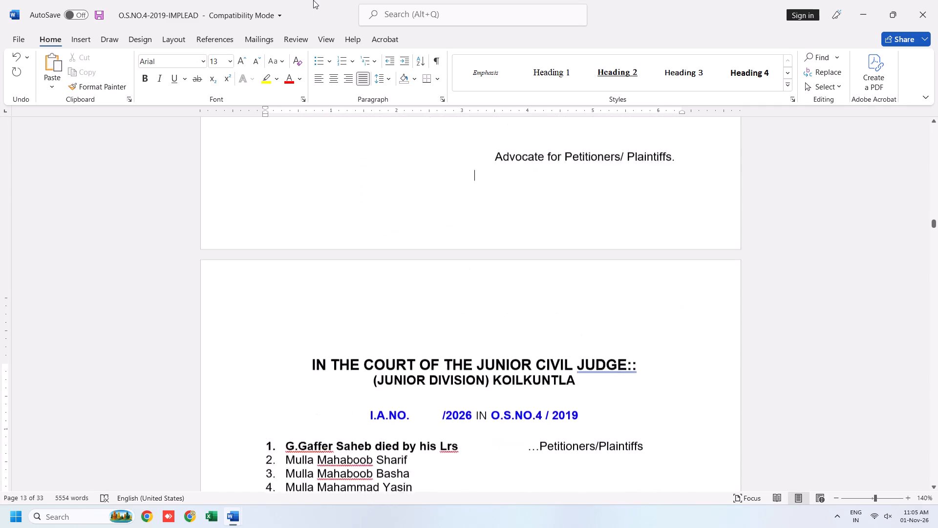
Delete two blank lines above the court heading of the Order 22 Rule 9 petition concerning the 1st plaintiff.
{"action": "key", "text": "Page_Up"}
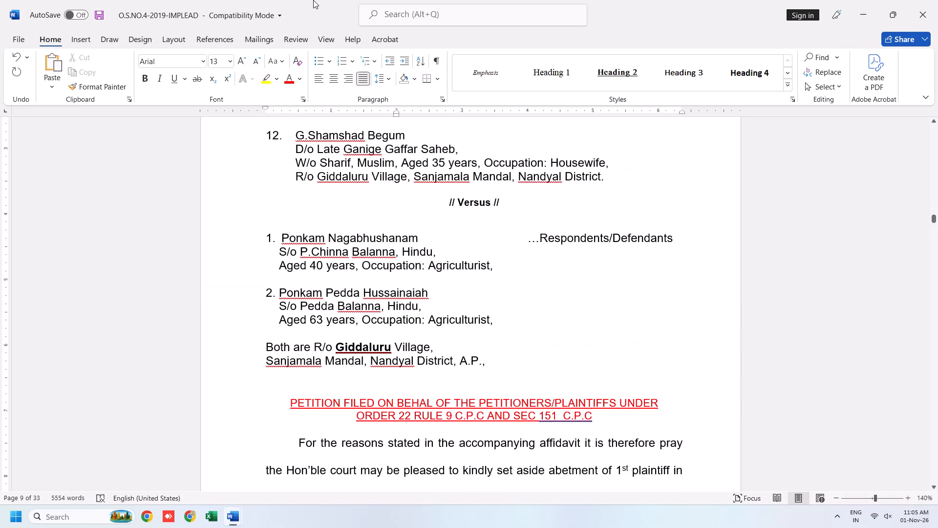
{"action": "key", "text": "Page_Up"}
{"action": "key", "text": "Page_Up"}
{"action": "key", "text": "Page_Up"}
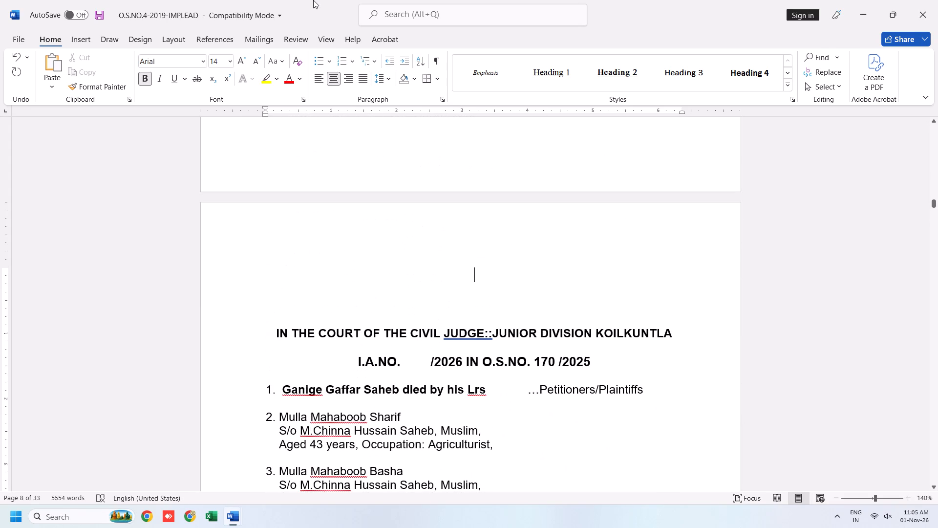
{"action": "key", "text": "Delete"}
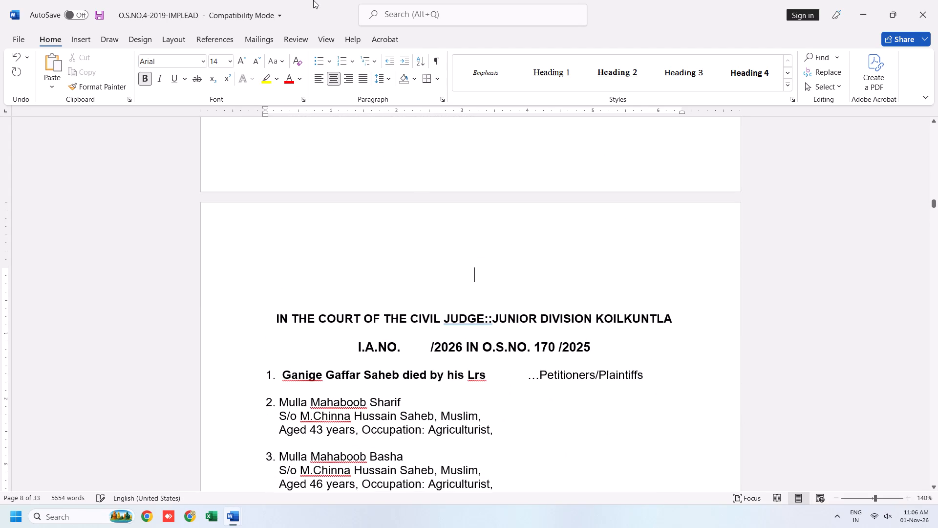
{"action": "key", "text": "Delete"}
{"action": "key", "text": "Page_Down"}
{"action": "key", "text": "Page_Up"}
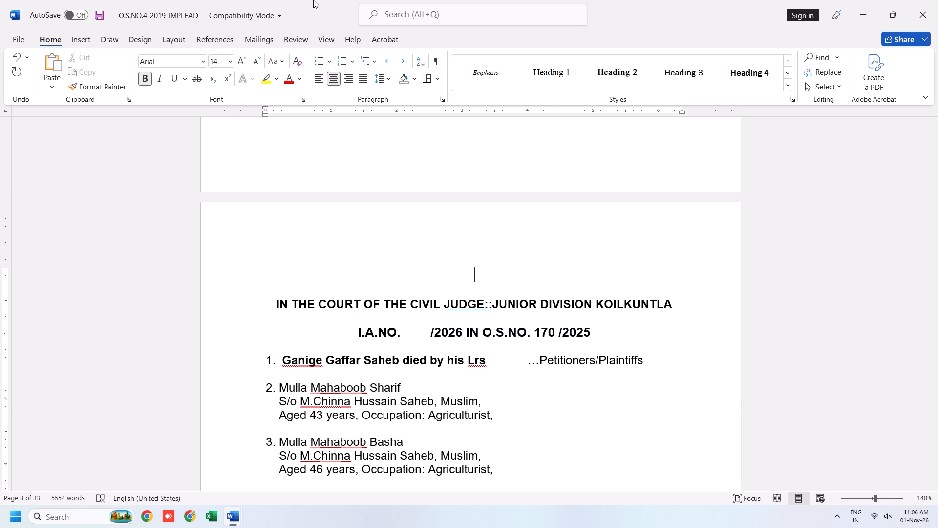
Check the page flow of the Order 22 Rule 9 petition and the proposed plaintiff no.10 affidavit after it.
{"action": "key", "text": "Page_Down"}
{"action": "key", "text": "Page_Down"}
{"action": "key", "text": "Page_Up"}
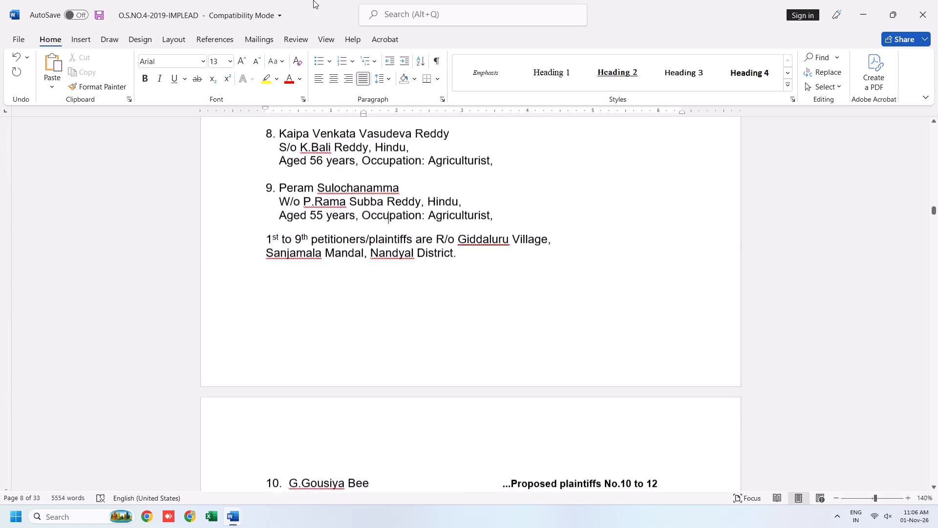
{"action": "key", "text": "Page_Down"}
{"action": "key", "text": "Page_Down"}
{"action": "key", "text": "Page_Down"}
{"action": "key", "text": "Page_Down"}
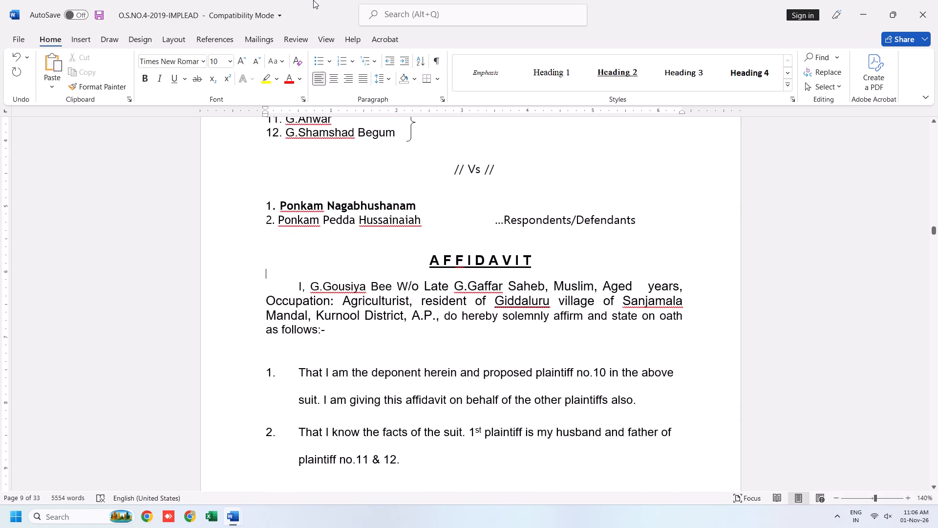
{"action": "key", "text": "Page_Up"}
{"action": "key", "text": "Page_Down"}
{"action": "key", "text": "Page_Down"}
{"action": "key", "text": "Page_Down"}
Examine the petitions and affidavits at the end of the document, including the proposed defendants no.3 to 5 entries.
{"action": "key", "text": "ctrl+End"}
{"action": "key", "text": "Page_Up"}
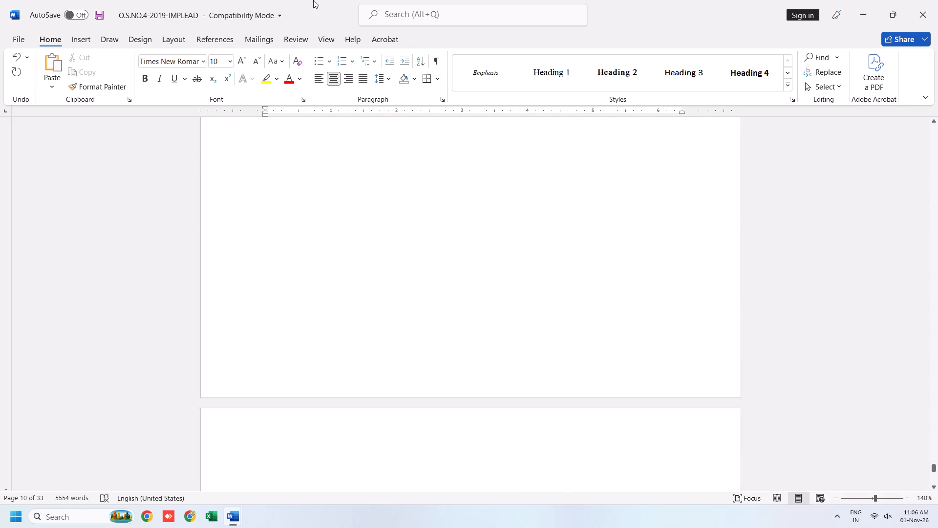
{"action": "key", "text": "Page_Up"}
{"action": "key", "text": "Page_Up"}
{"action": "key", "text": "Page_Up"}
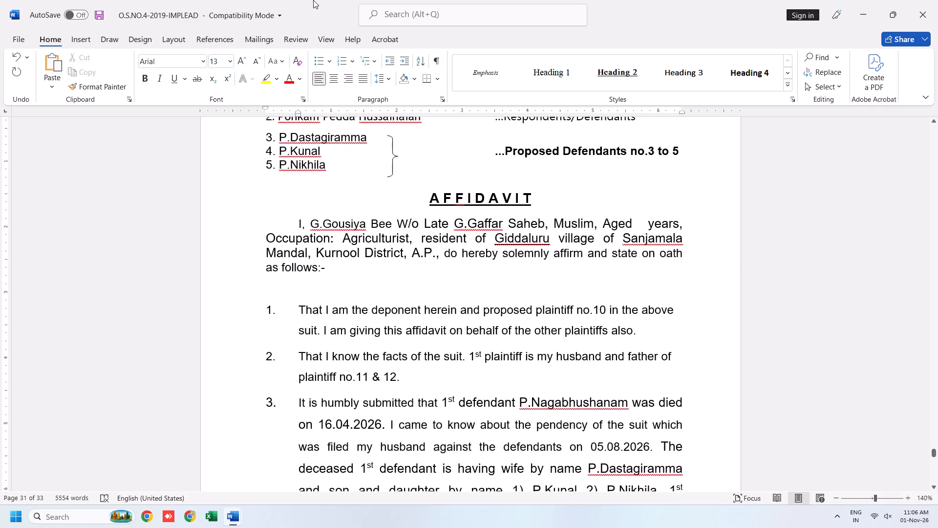
{"action": "key", "text": "Page_Up"}
{"action": "key", "text": "Page_Up"}
{"action": "key", "text": "Page_Up"}
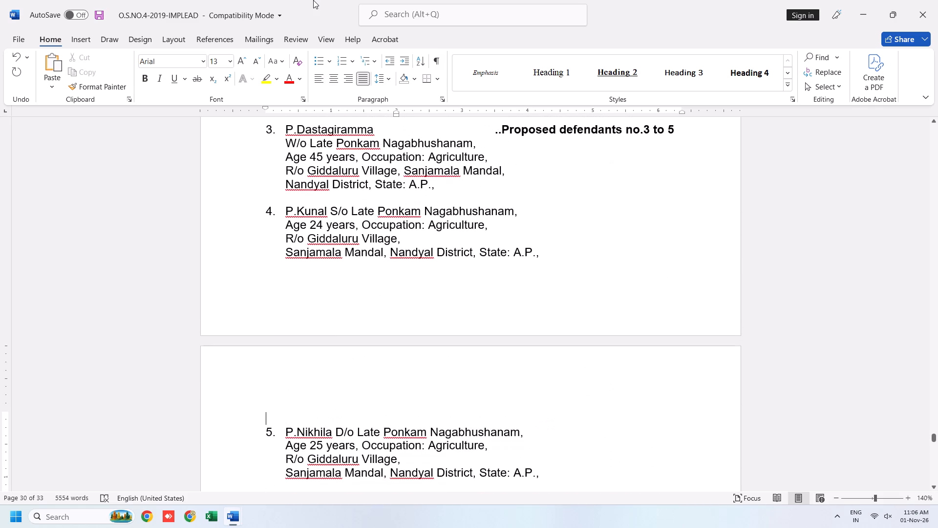
{"action": "key", "text": "Page_Down"}
{"action": "key", "text": "Page_Down"}
{"action": "key", "text": "Page_Up"}
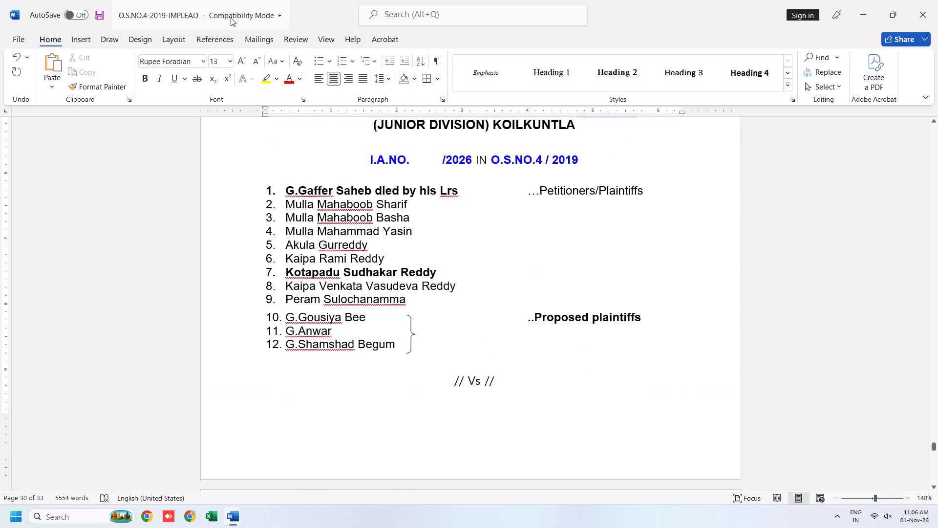
{"action": "scroll", "coordinate": [224, 8], "scroll_direction": "up", "scroll_amount": 4}
{"action": "scroll", "coordinate": [490, 143], "scroll_direction": "up", "scroll_amount": 4}
{"action": "left_click_drag", "start_coordinate": [580, 221], "coordinate": [580, 217]}
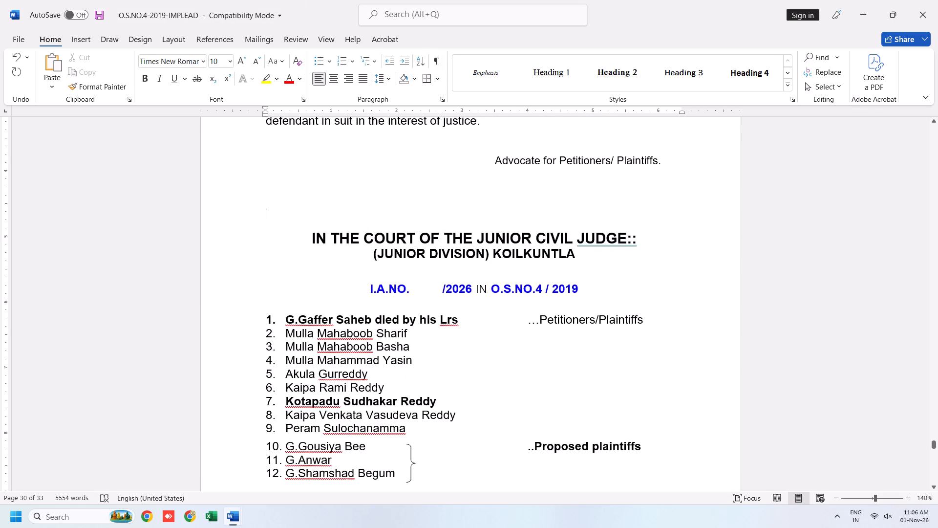
Insert blank lines above the court heading on page 30, after the petition concerning the defendant, to push that heading onto a new page.
{"action": "key", "text": "Return"}
{"action": "key", "text": "Return"}
{"action": "key", "text": "Return"}
{"action": "key", "text": "Return"}
{"action": "key", "text": "Return"}
{"action": "key", "text": "Return"}
{"action": "key", "text": "Return"}
{"action": "key", "text": "Return"}
{"action": "scroll", "coordinate": [473, 308], "scroll_direction": "down", "scroll_amount": 4}
{"action": "key", "text": "Return"}
{"action": "key", "text": "Return"}
{"action": "key", "text": "Return"}
{"action": "key", "text": "Return"}
{"action": "key", "text": "Return"}
{"action": "key", "text": "Return"}
{"action": "key", "text": "Return"}
{"action": "key", "text": "Return"}
{"action": "key", "text": "Return"}
{"action": "key", "text": "Return"}
{"action": "key", "text": "Return"}
{"action": "key", "text": "Return"}
{"action": "key", "text": "Return"}
{"action": "key", "text": "Return"}
{"action": "key", "text": "Return"}
{"action": "key", "text": "Return"}
{"action": "key", "text": "Return"}
{"action": "key", "text": "Return"}
{"action": "key", "text": "Return"}
{"action": "key", "text": "Return"}
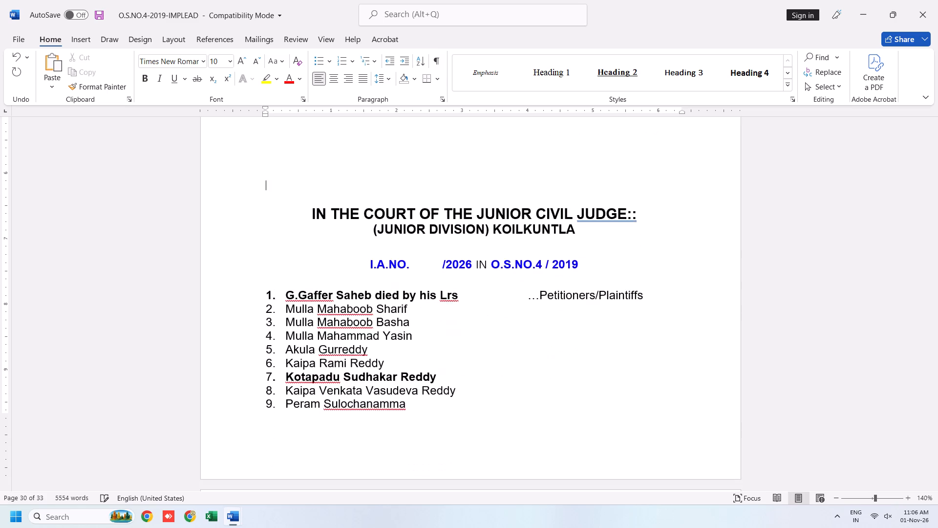
Check the page layout backwards from page 30, through the petitions' party lists, to the preceding proposed plaintiff no.10 affidavit.
{"action": "scroll", "coordinate": [469, 305], "scroll_direction": "up", "scroll_amount": 3}
{"action": "key", "text": "Page_Up"}
{"action": "key", "text": "Page_Up"}
{"action": "key", "text": "Page_Up"}
{"action": "key", "text": "Page_Up"}
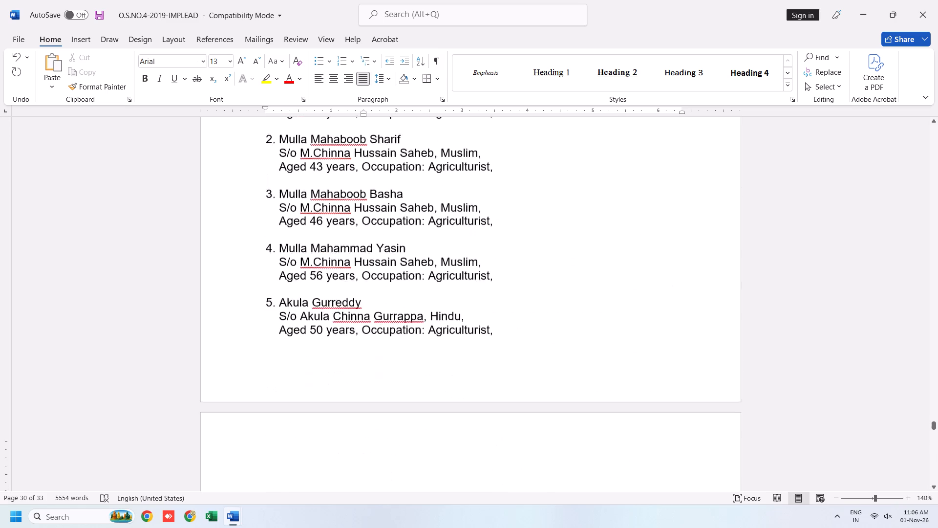
{"action": "key", "text": "Page_Up"}
{"action": "key", "text": "Page_Up"}
{"action": "key", "text": "Page_Up"}
{"action": "key", "text": "Page_Up"}
{"action": "key", "text": "Page_Up"}
{"action": "key", "text": "Page_Up"}
{"action": "key", "text": "Page_Up"}
{"action": "key", "text": "Page_Up"}
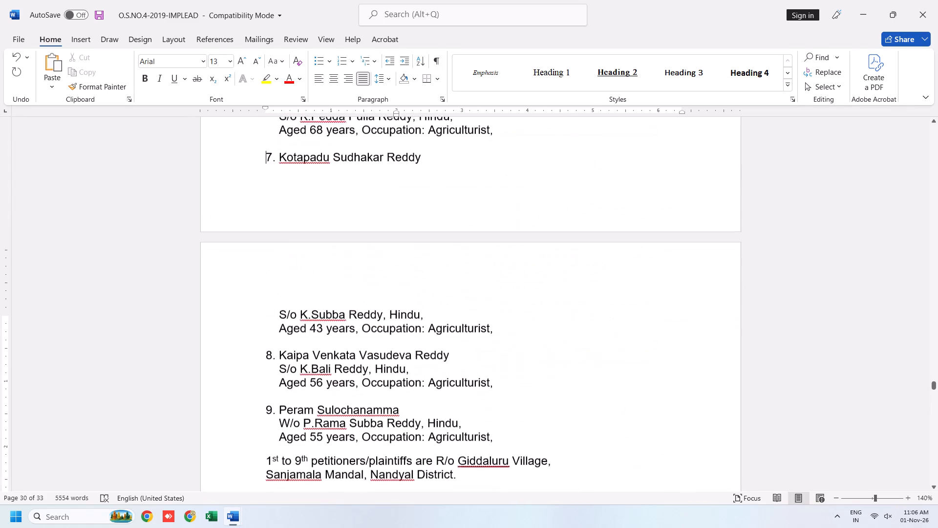
{"action": "key", "text": "Page_Down"}
{"action": "key", "text": "Page_Up"}
{"action": "key", "text": "Page_Up"}
{"action": "key", "text": "Page_Up"}
{"action": "key", "text": "Page_Up"}
{"action": "key", "text": "Page_Up"}
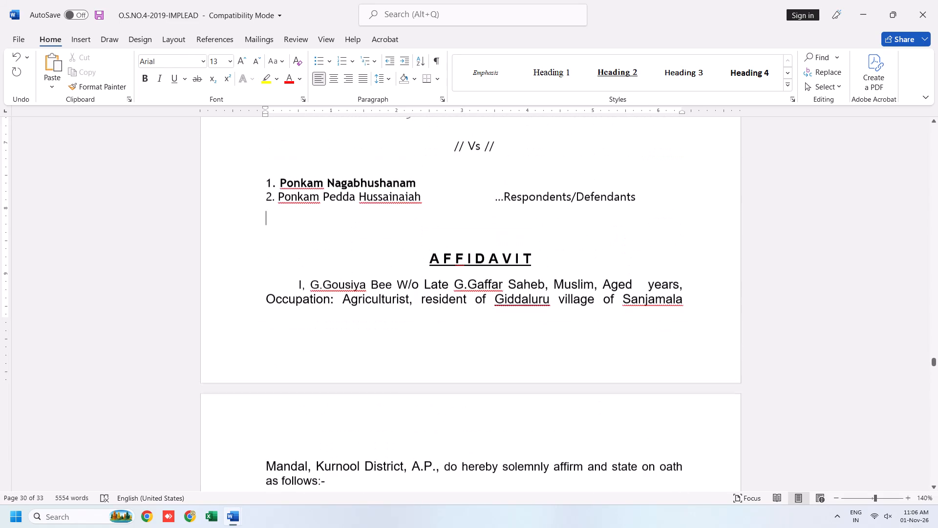
Check the page flow of the 7th plaintiff's petitions and the start of the proposed plaintiff no.13 affidavit.
{"action": "key", "text": "Page_Up"}
{"action": "key", "text": "Page_Up"}
{"action": "key", "text": "Page_Up"}
{"action": "key", "text": "Page_Up"}
{"action": "key", "text": "Page_Up"}
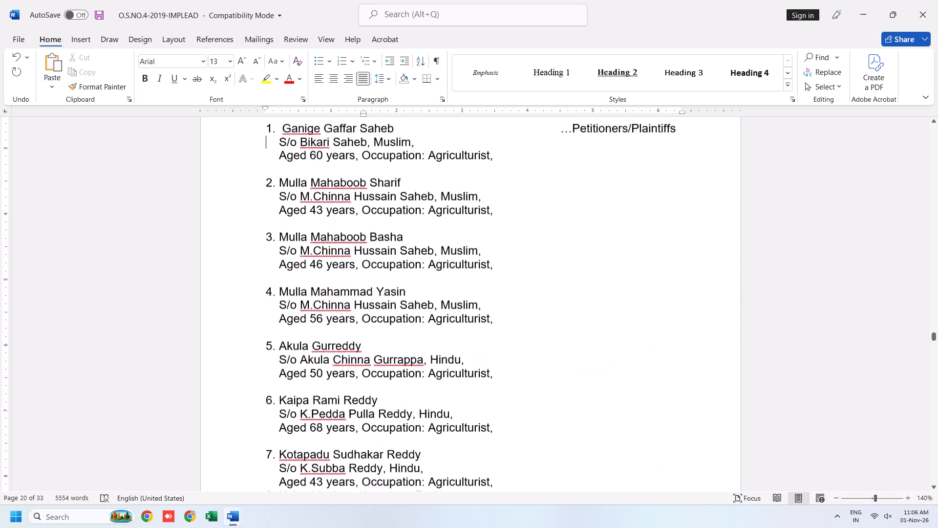
{"action": "key", "text": "Page_Up"}
{"action": "key", "text": "Page_Up"}
{"action": "key", "text": "Page_Up"}
{"action": "key", "text": "Page_Up"}
{"action": "key", "text": "Page_Up"}
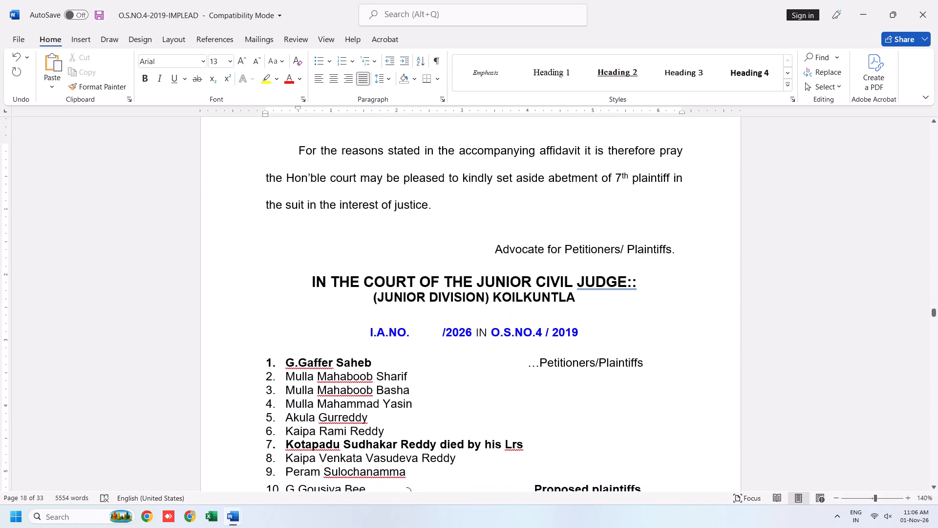
{"action": "key", "text": "Page_Up"}
{"action": "key", "text": "Page_Up"}
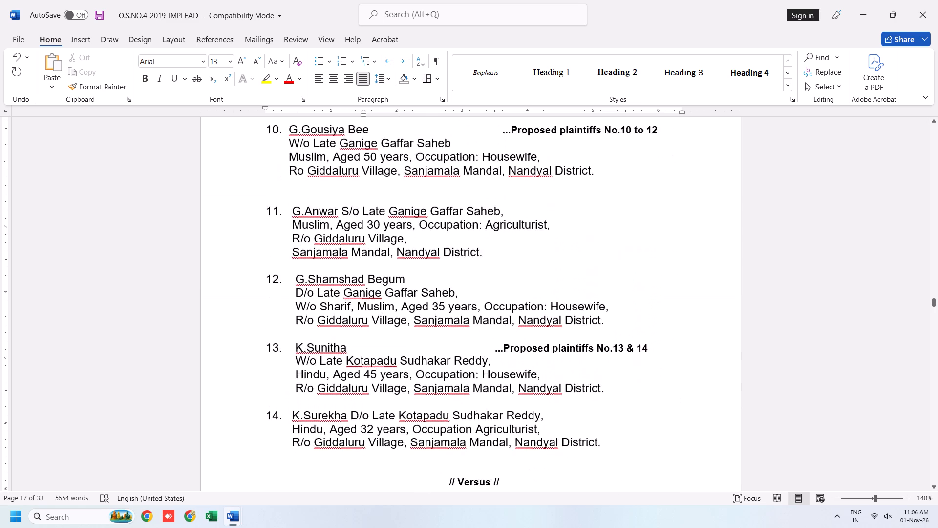
{"action": "key", "text": "Page_Up"}
{"action": "key", "text": "Page_Up"}
{"action": "key", "text": "Page_Up"}
{"action": "key", "text": "Page_Up"}
{"action": "key", "text": "Page_Up"}
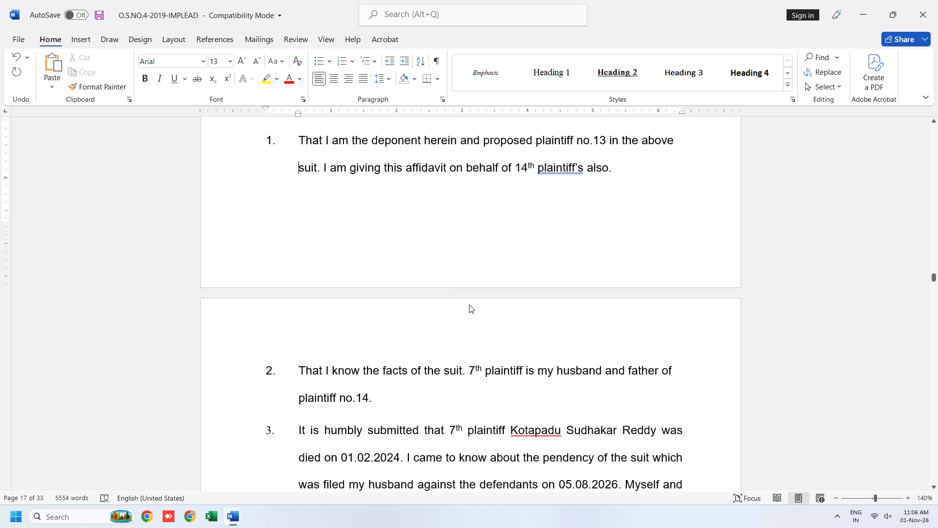
{"action": "key", "text": "Page_Up"}
{"action": "key", "text": "Page_Up"}
{"action": "key", "text": "Page_Down"}
{"action": "key", "text": "Page_Down"}
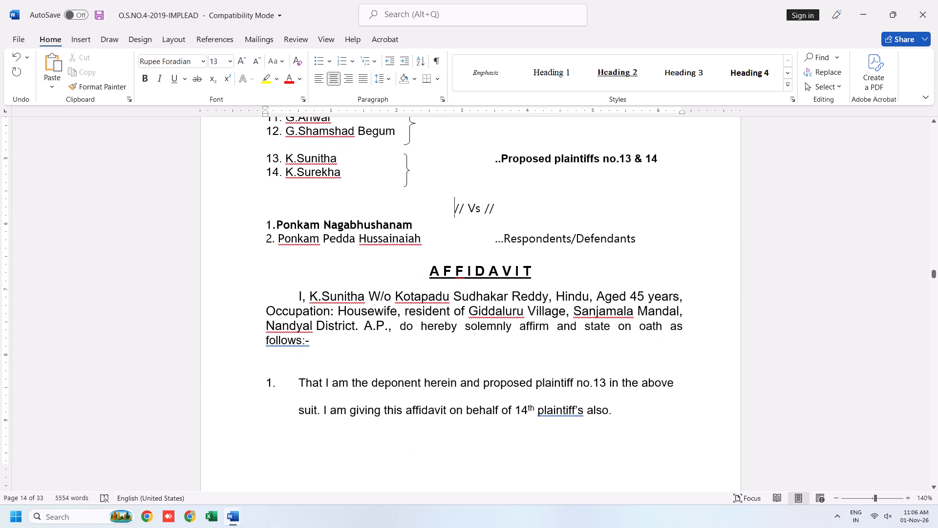
Examine the 1st plaintiff's condone-delay affidavit and the end of the Order 22 Rule 9 petition before it.
{"action": "key", "text": "Page_Up"}
{"action": "key", "text": "Page_Up"}
{"action": "key", "text": "Page_Up"}
{"action": "key", "text": "Page_Up"}
{"action": "key", "text": "Page_Up"}
{"action": "key", "text": "Page_Up"}
{"action": "key", "text": "Page_Up"}
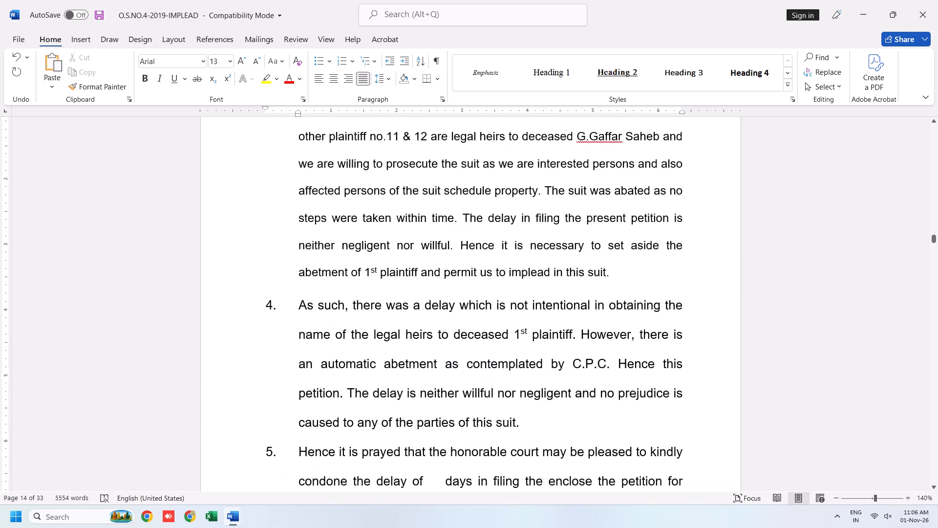
{"action": "key", "text": "Page_Up"}
{"action": "key", "text": "Page_Up"}
{"action": "key", "text": "Page_Up"}
{"action": "key", "text": "Page_Down"}
{"action": "key", "text": "Page_Down"}
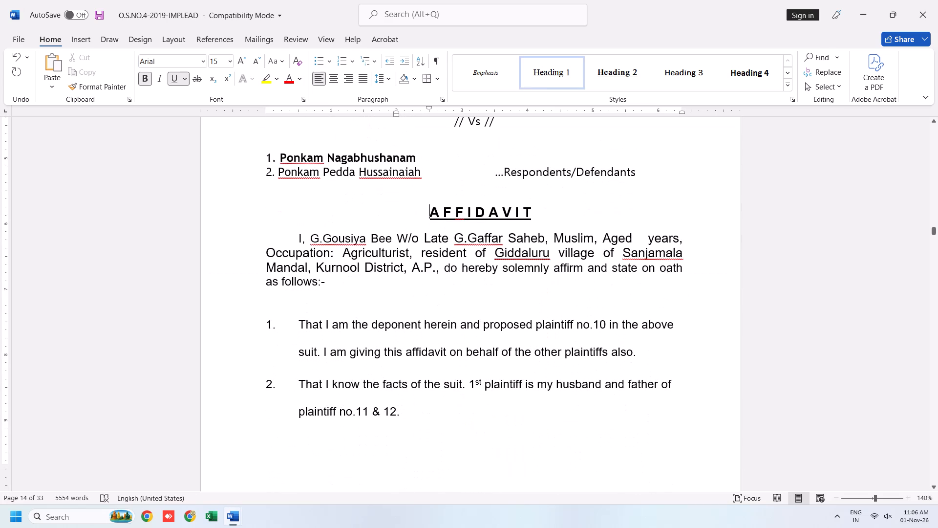
{"action": "key", "text": "Page_Up"}
{"action": "key", "text": "Page_Up"}
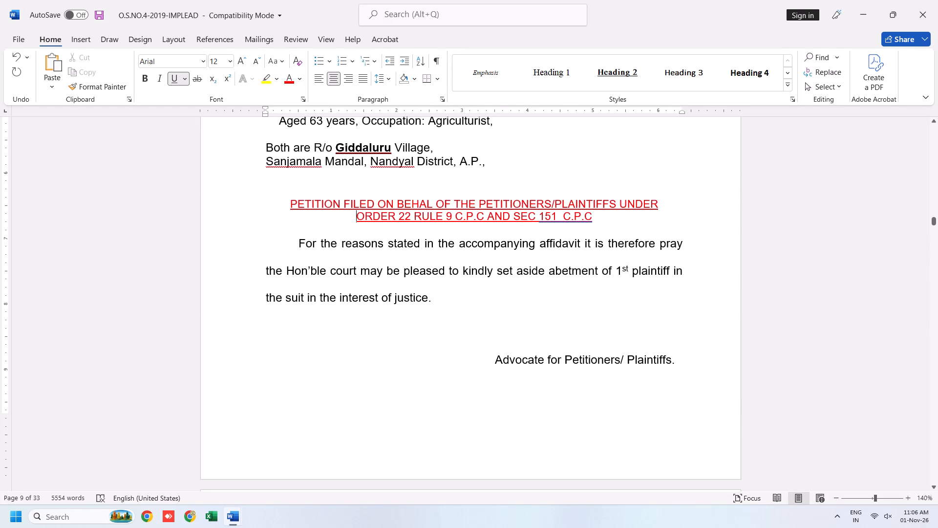
Review the document from its beginning, covering the implead affidavit by plaintiff no.2 through to the affidavit for setting aside the 1st plaintiff's abatement.
{"action": "key", "text": "ctrl+Home"}
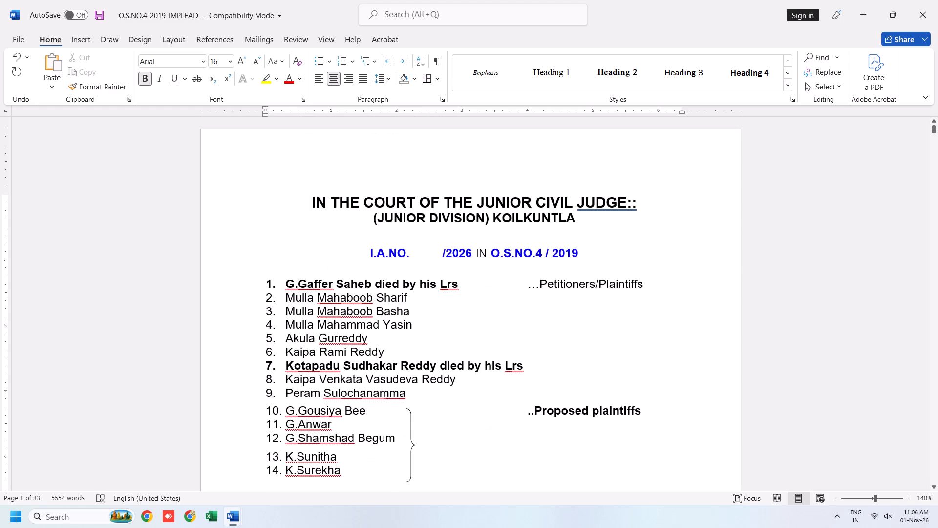
{"action": "key", "text": "Page_Down"}
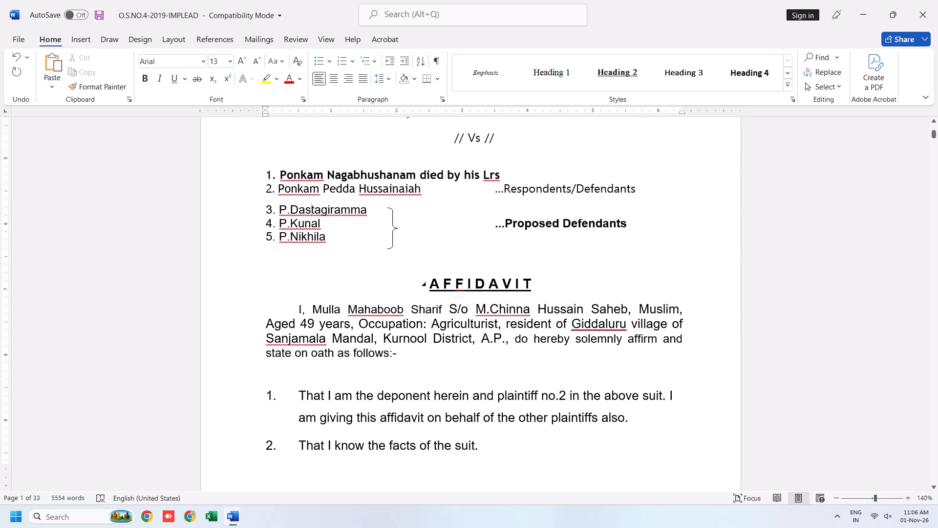
{"action": "key", "text": "Page_Down"}
{"action": "key", "text": "Page_Down"}
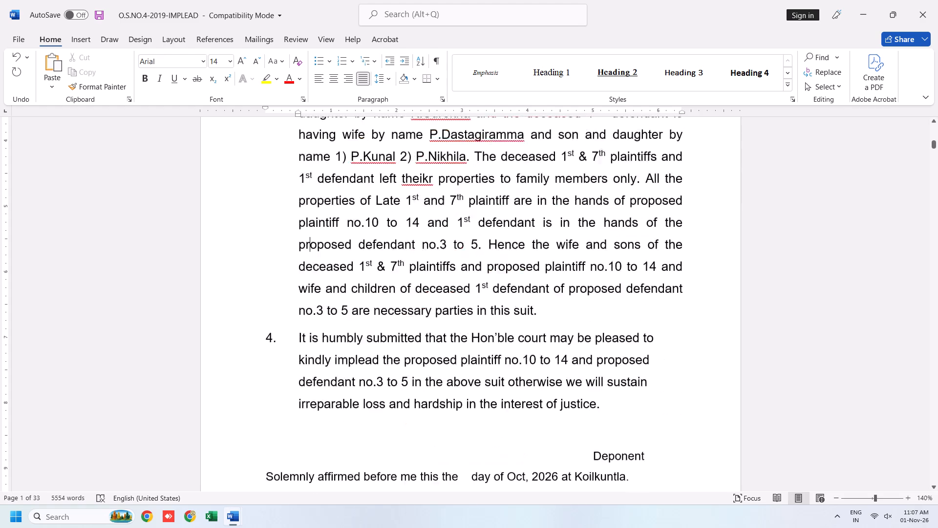
{"action": "key", "text": "Page_Down"}
{"action": "key", "text": "Page_Down"}
{"action": "key", "text": "Page_Down"}
{"action": "key", "text": "Page_Down"}
{"action": "key", "text": "Page_Down"}
{"action": "key", "text": "Page_Down"}
{"action": "key", "text": "Page_Down"}
{"action": "key", "text": "Page_Down"}
{"action": "key", "text": "Page_Down"}
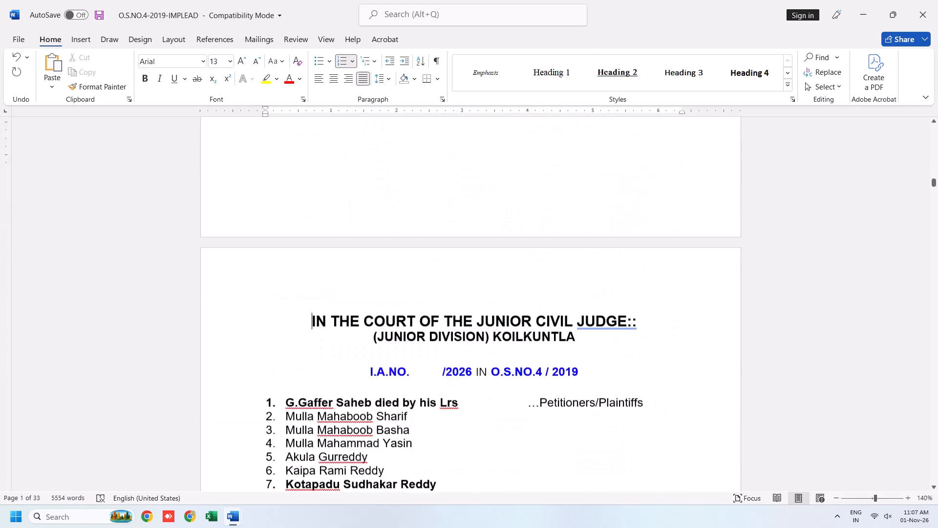
{"action": "key", "text": "Page_Down"}
{"action": "key", "text": "Page_Down"}
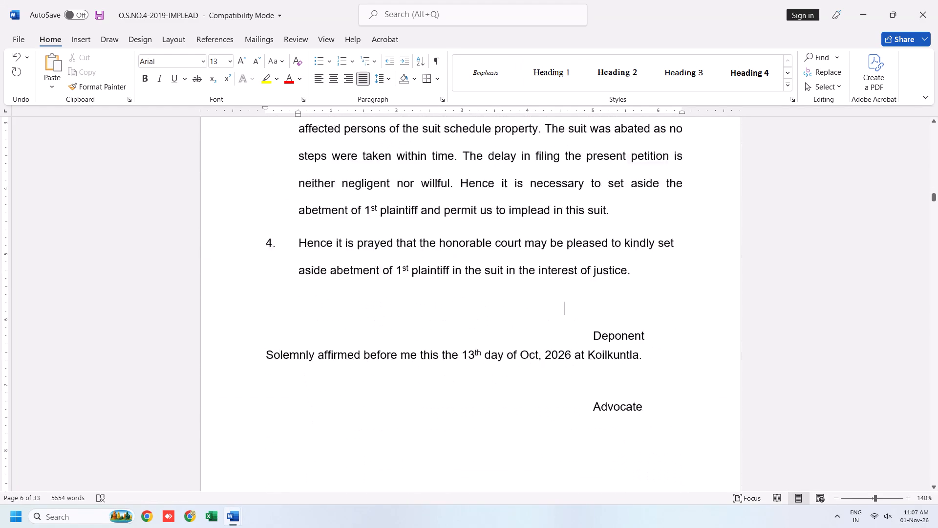
Check the page breaks around the 1st plaintiff's set-aside affidavit, from the preceding implead amendments to its deponent and advocate lines.
{"action": "key", "text": "Page_Up"}
{"action": "scroll", "coordinate": [548, 464], "scroll_direction": "down", "scroll_amount": 3}
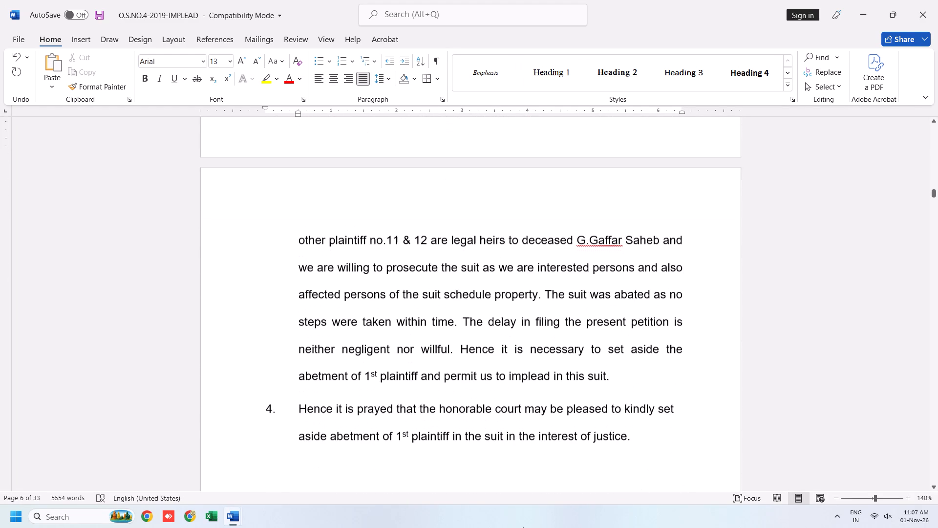
{"action": "scroll", "coordinate": [417, 406], "scroll_direction": "down", "scroll_amount": 3}
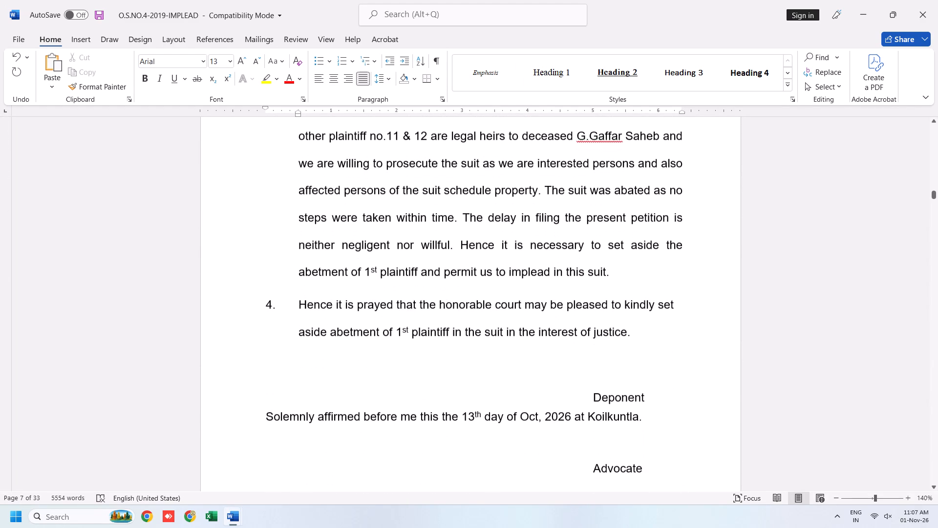
{"action": "key", "text": "Page_Up"}
{"action": "key", "text": "Page_Up"}
{"action": "key", "text": "Page_Up"}
{"action": "key", "text": "Page_Up"}
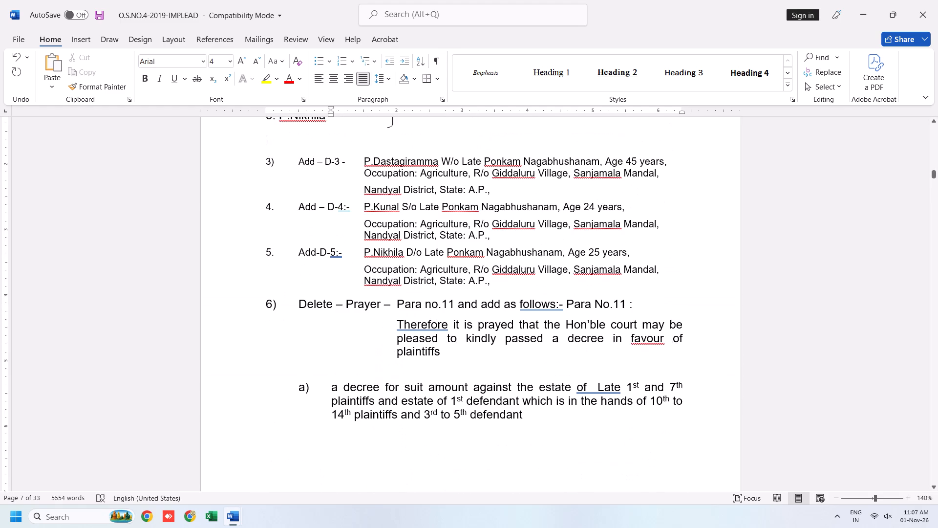
{"action": "key", "text": "Page_Down"}
{"action": "key", "text": "Page_Down"}
{"action": "key", "text": "Page_Down"}
{"action": "key", "text": "Page_Down"}
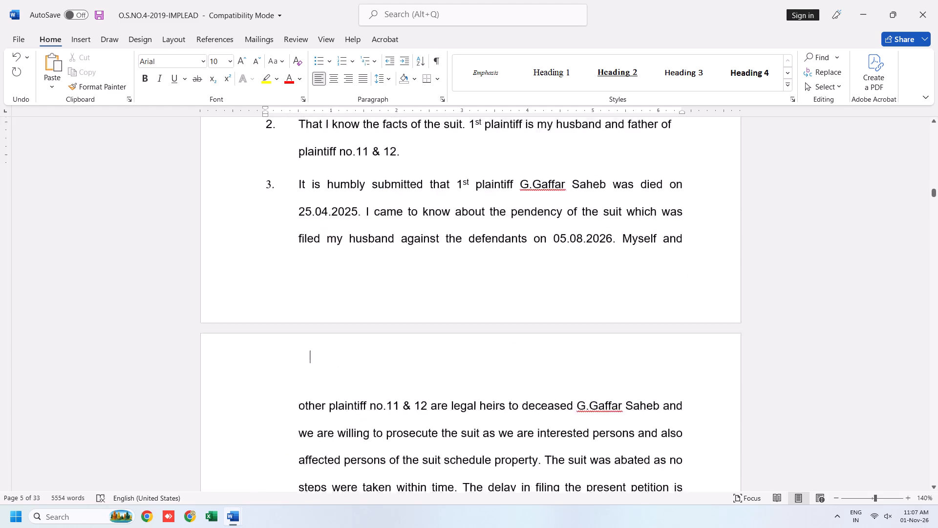
{"action": "key", "text": "Page_Down"}
{"action": "key", "text": "Page_Down"}
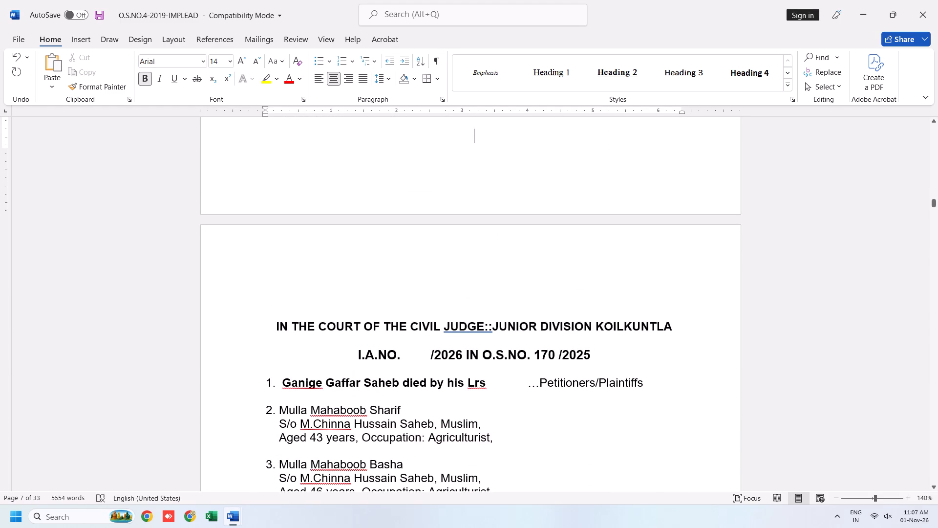
{"action": "key", "text": "Page_Up"}
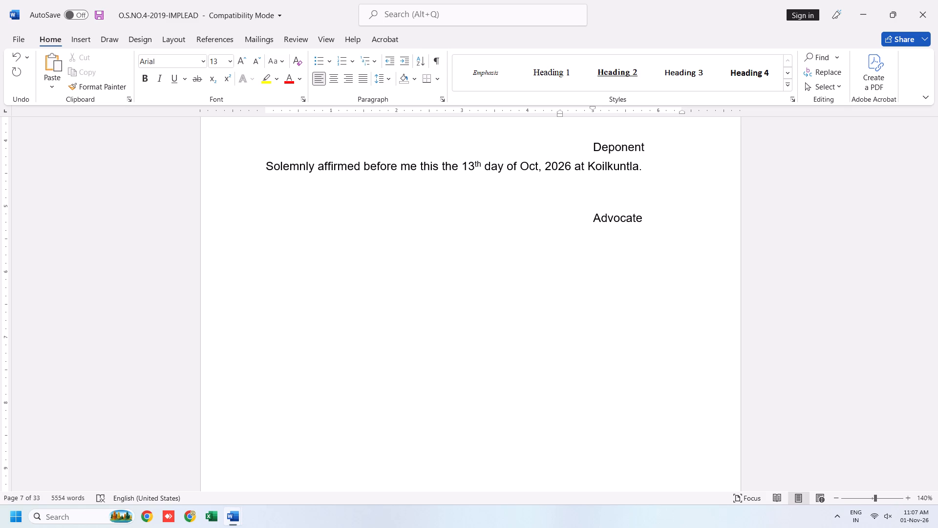
Compare the layout of the 1st plaintiff's Order 22 Rule 9 petition with the court heading page of its affidavit on page 6.
{"action": "key", "text": "Page_Down"}
{"action": "key", "text": "Page_Down"}
{"action": "key", "text": "Page_Down"}
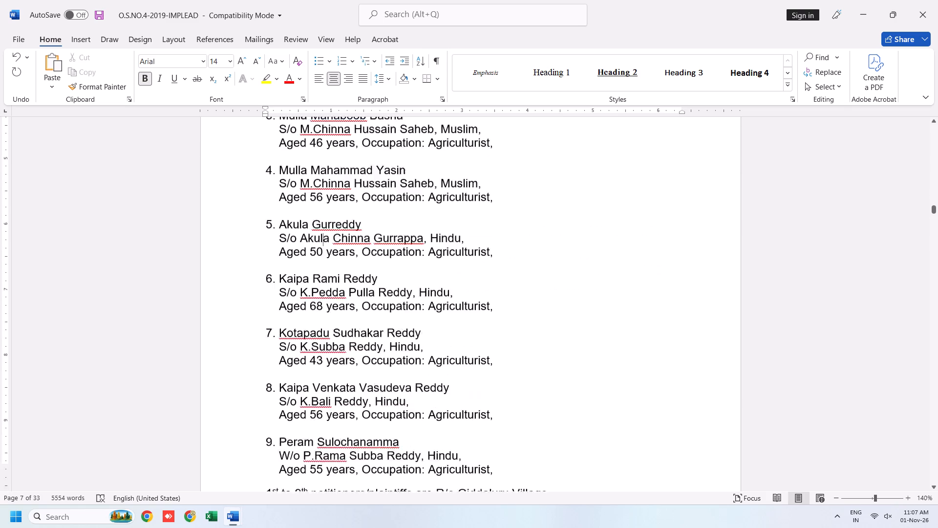
{"action": "key", "text": "Page_Down"}
{"action": "key", "text": "Page_Down"}
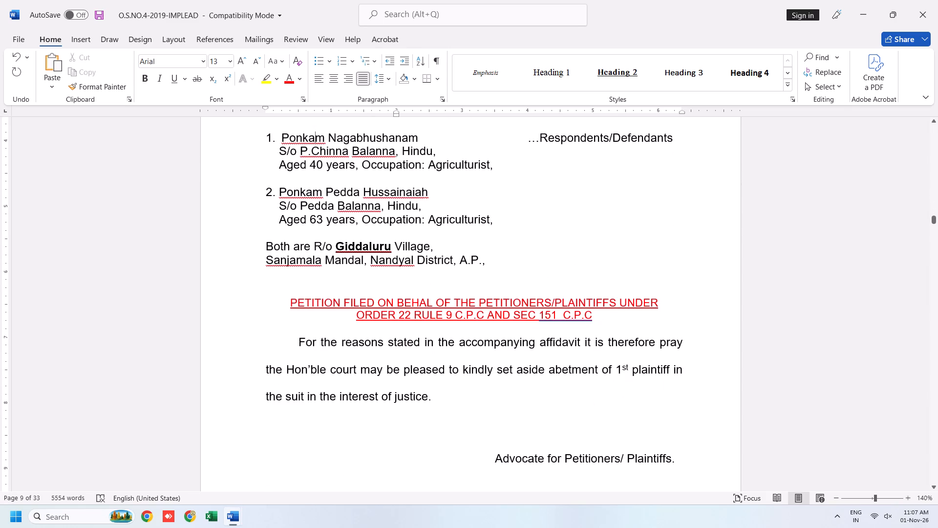
{"action": "key", "text": "Page_Up"}
{"action": "key", "text": "Page_Up"}
{"action": "key", "text": "Page_Up"}
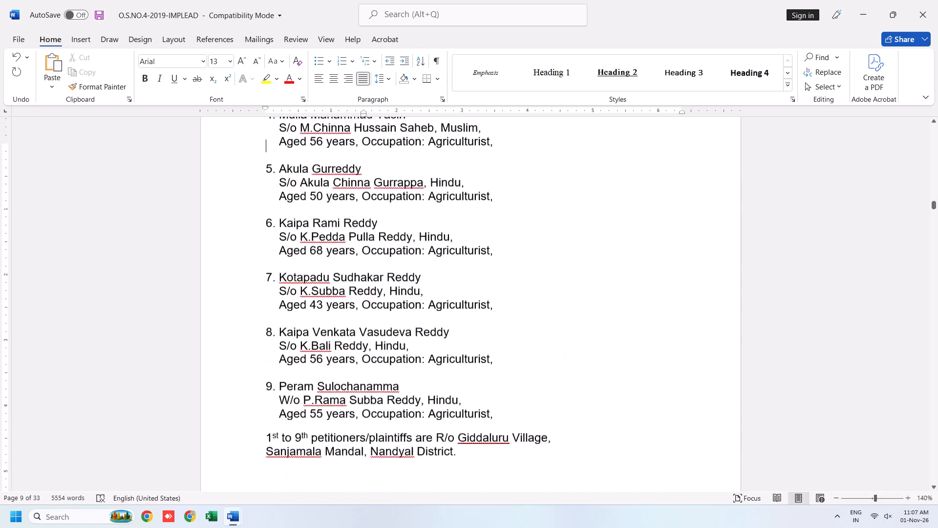
{"action": "key", "text": "Page_Up"}
{"action": "key", "text": "Page_Up"}
{"action": "key", "text": "Page_Up"}
{"action": "key", "text": "Page_Up"}
{"action": "key", "text": "Page_Up"}
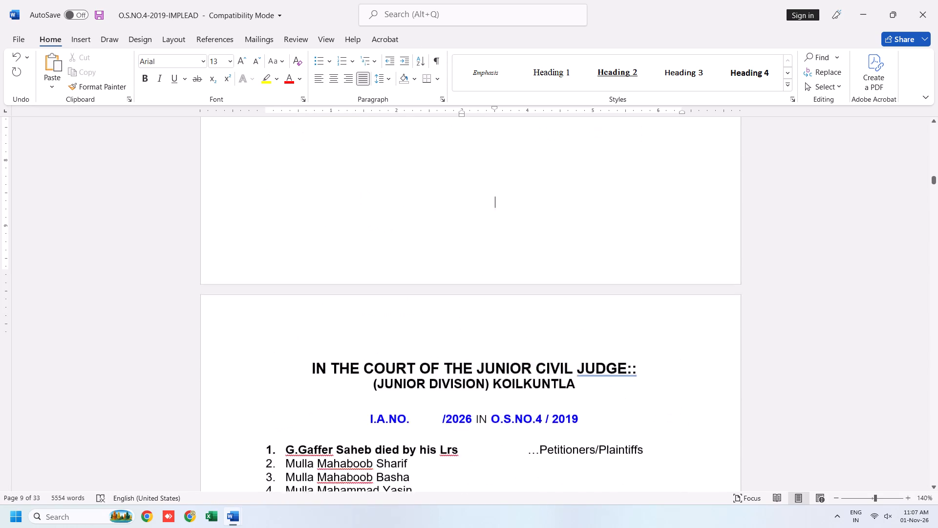
{"action": "key", "text": "Page_Up"}
{"action": "key", "text": "Page_Down"}
{"action": "key", "text": "Page_Down"}
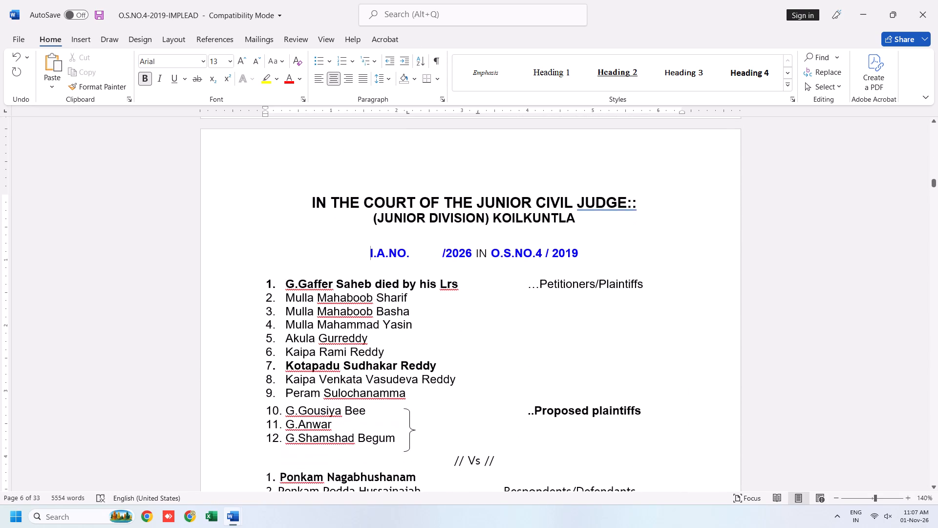
Check the proposed plaintiff no.10 condone-delay affidavit from its court heading on page 10 to the deponent and advocate lines.
{"action": "key", "text": "Page_Down"}
{"action": "key", "text": "Page_Down"}
{"action": "key", "text": "Page_Down"}
{"action": "key", "text": "Page_Down"}
{"action": "key", "text": "Page_Down"}
{"action": "key", "text": "Page_Down"}
{"action": "key", "text": "Page_Down"}
{"action": "key", "text": "Page_Down"}
{"action": "key", "text": "Page_Down"}
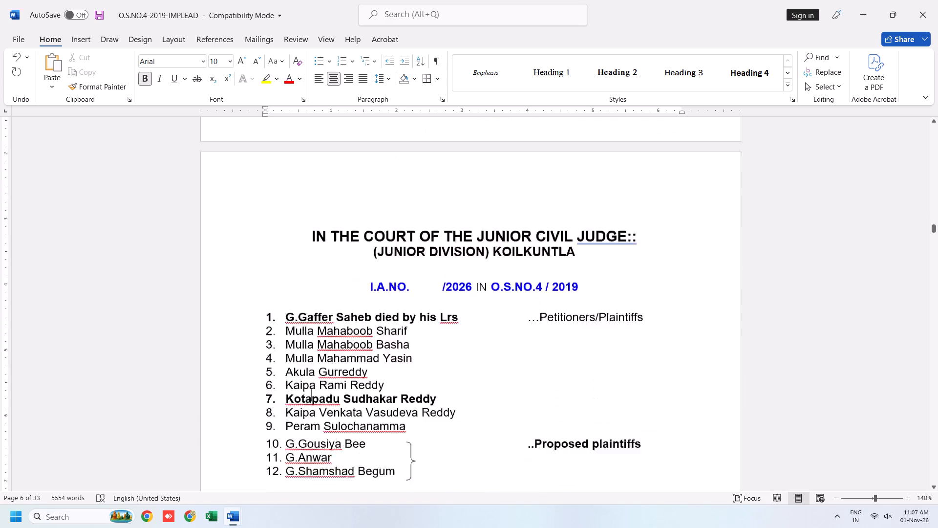
{"action": "key", "text": "Page_Down"}
{"action": "key", "text": "Page_Up"}
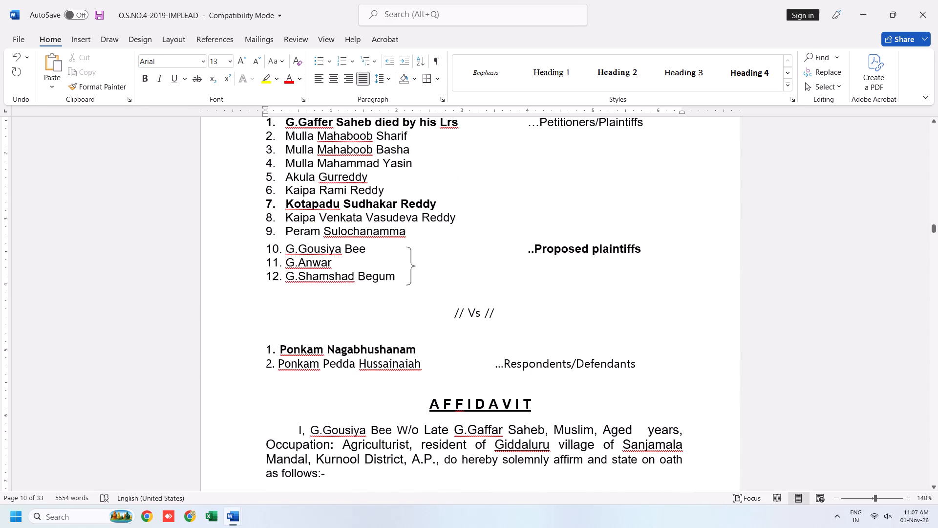
{"action": "key", "text": "Page_Down"}
{"action": "key", "text": "Page_Down"}
{"action": "key", "text": "Page_Down"}
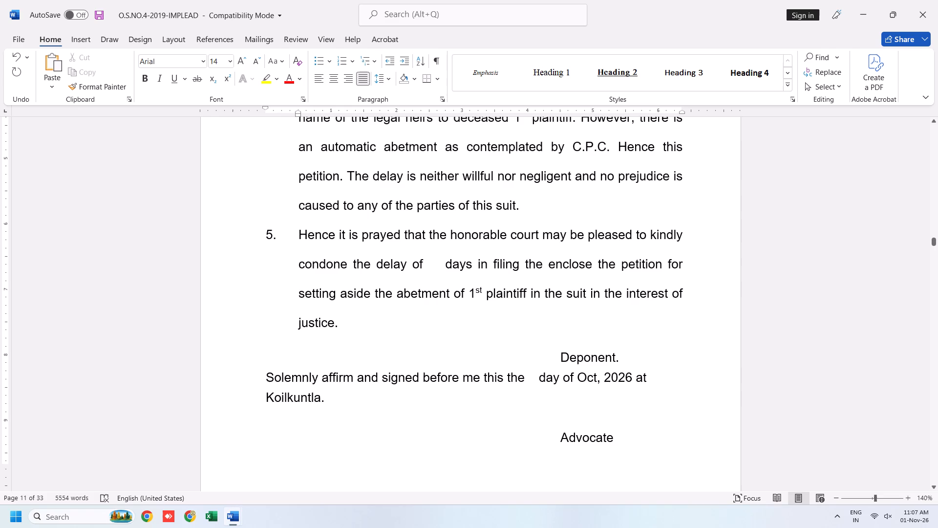
Recheck the 1st plaintiff's Order 22 Rule 9 petition backwards from its advocate line to its O.S.NO. 170/2025 heading.
{"action": "key", "text": "Page_Up"}
{"action": "key", "text": "Page_Up"}
{"action": "key", "text": "Page_Up"}
{"action": "key", "text": "Page_Up"}
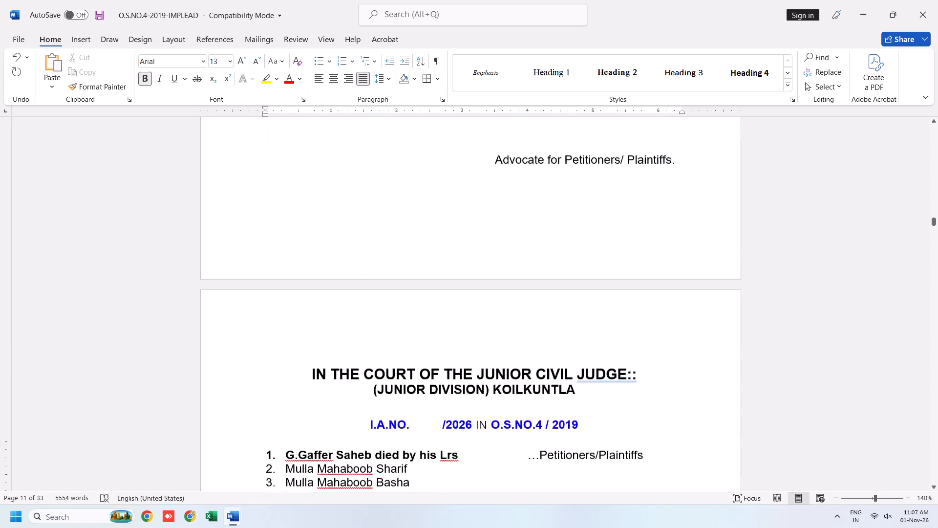
{"action": "key", "text": "Page_Up"}
{"action": "key", "text": "Page_Down"}
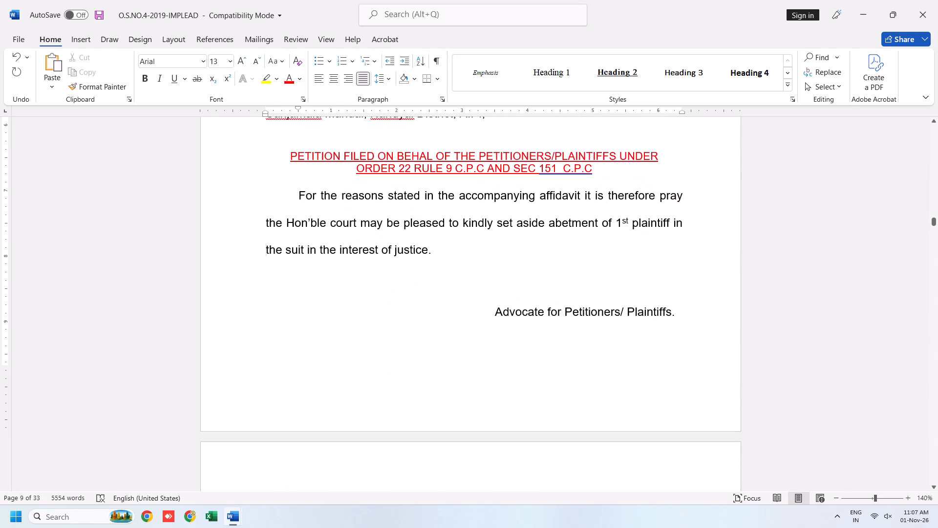
{"action": "key", "text": "Page_Up"}
{"action": "key", "text": "Page_Up"}
{"action": "key", "text": "Page_Up"}
{"action": "key", "text": "Page_Up"}
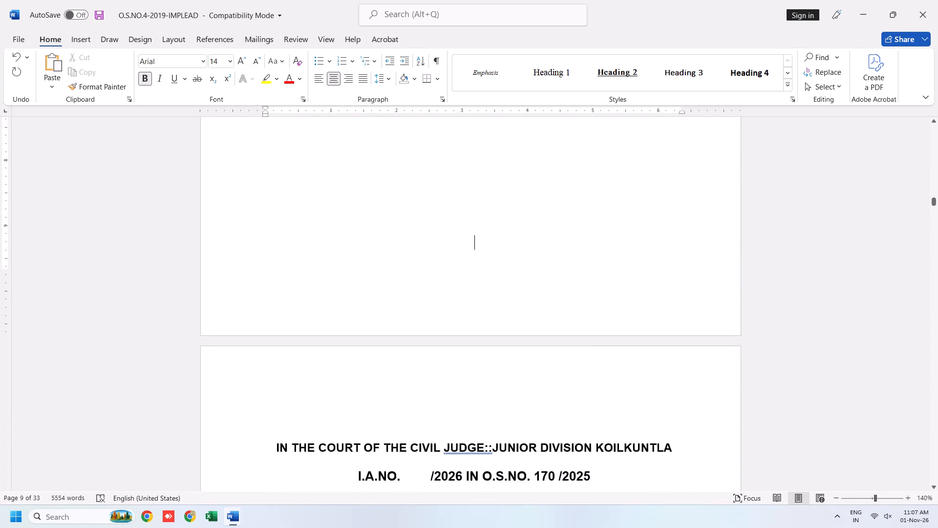
Check the layout from proposed plaintiff no.10's affidavit through to the petition under Section 5 of the Limitation Act and its advocate line.
{"action": "key", "text": "Page_Up"}
{"action": "key", "text": "Page_Down"}
{"action": "key", "text": "Page_Down"}
{"action": "key", "text": "Page_Down"}
{"action": "key", "text": "Page_Down"}
{"action": "key", "text": "Page_Down"}
{"action": "key", "text": "Page_Down"}
{"action": "key", "text": "Page_Down"}
{"action": "key", "text": "Page_Down"}
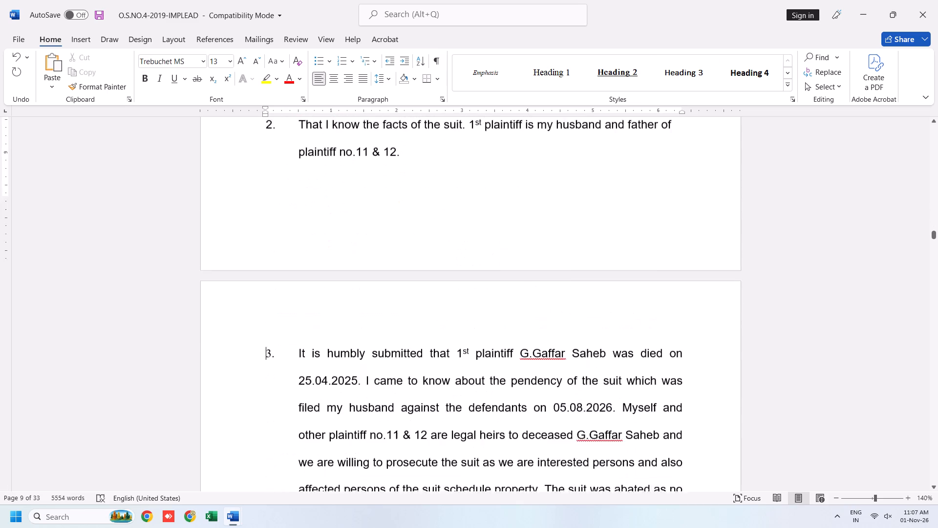
{"action": "key", "text": "Page_Down"}
{"action": "key", "text": "Page_Down"}
{"action": "key", "text": "Page_Down"}
{"action": "key", "text": "Page_Down"}
{"action": "key", "text": "Page_Down"}
{"action": "key", "text": "Page_Down"}
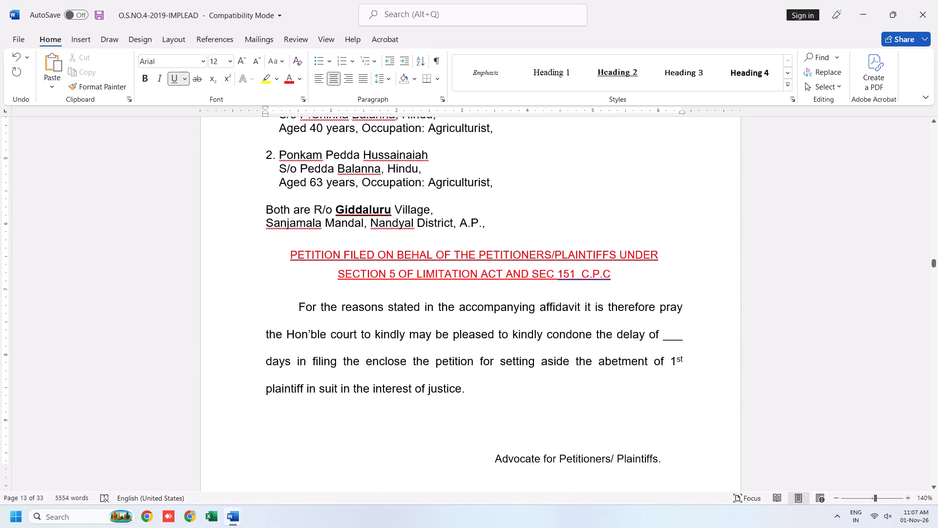
Delete the three blank lines above the court heading of proposed plaintiff no.13's affidavit on page 14 and save the document.
{"action": "key", "text": "Page_Down"}
{"action": "key", "text": "Page_Down"}
{"action": "key", "text": "Page_Up"}
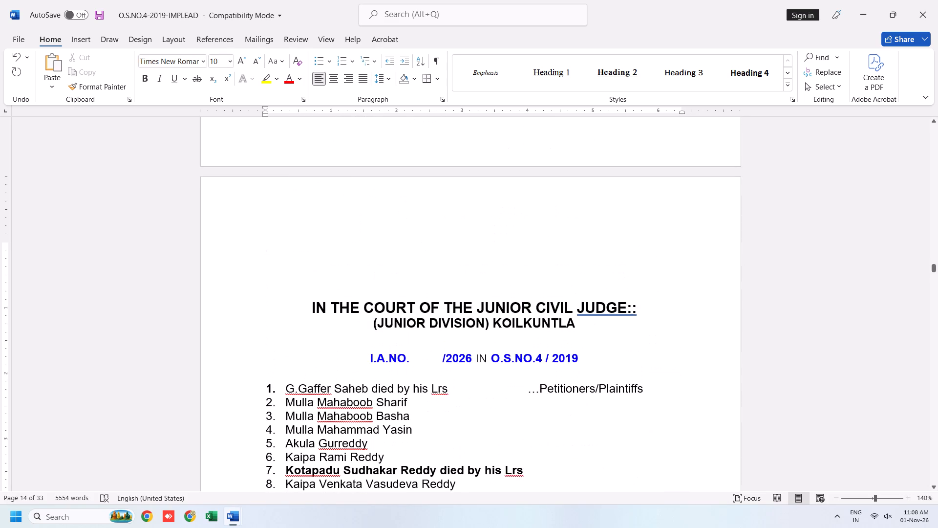
{"action": "key", "text": "Delete"}
{"action": "key", "text": "Delete"}
{"action": "key", "text": "Delete"}
{"action": "key", "text": "Page_Down"}
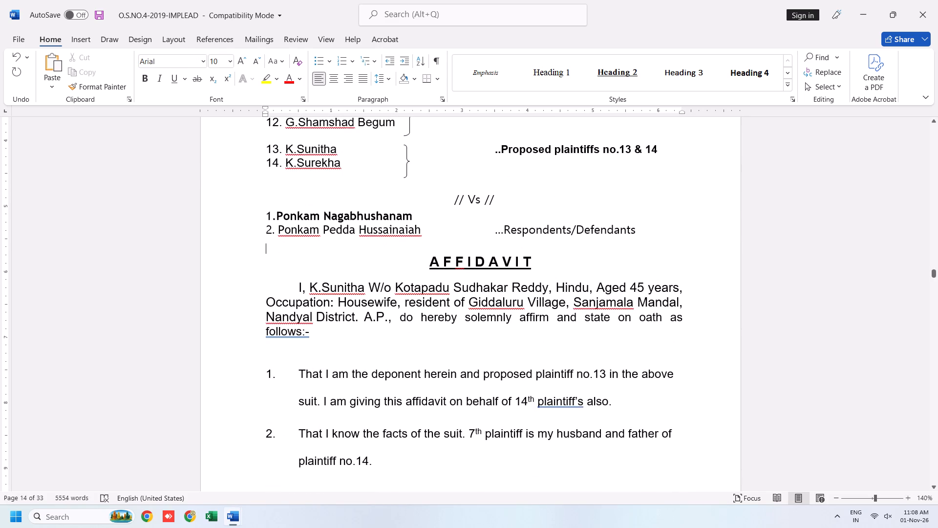
{"action": "scroll", "coordinate": [458, 299], "scroll_direction": "up", "scroll_amount": 4}
{"action": "left_click", "coordinate": [392, 263]}
{"action": "left_click", "coordinate": [549, 244]}
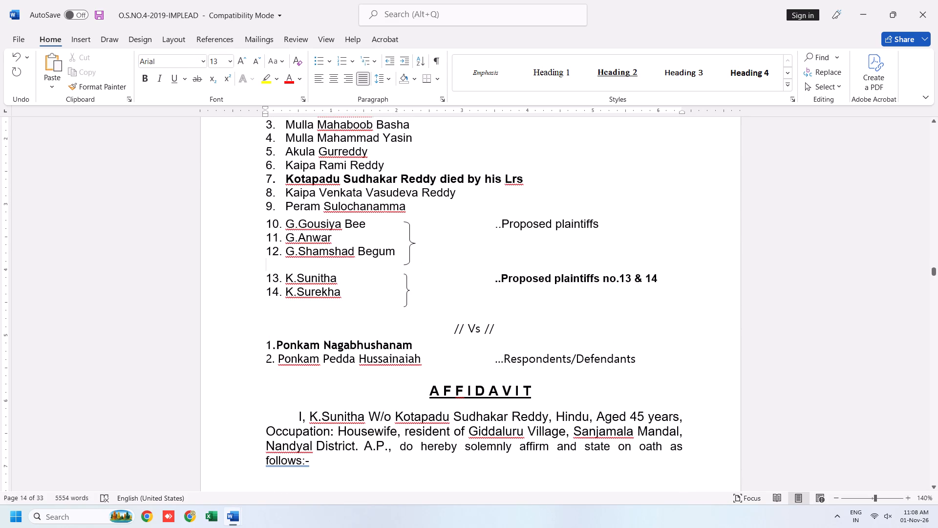
{"action": "left_click", "coordinate": [504, 248]}
{"action": "key", "text": "ctrl+s"}
{"action": "left_click", "coordinate": [488, 255]}
{"action": "left_click", "coordinate": [489, 233]}
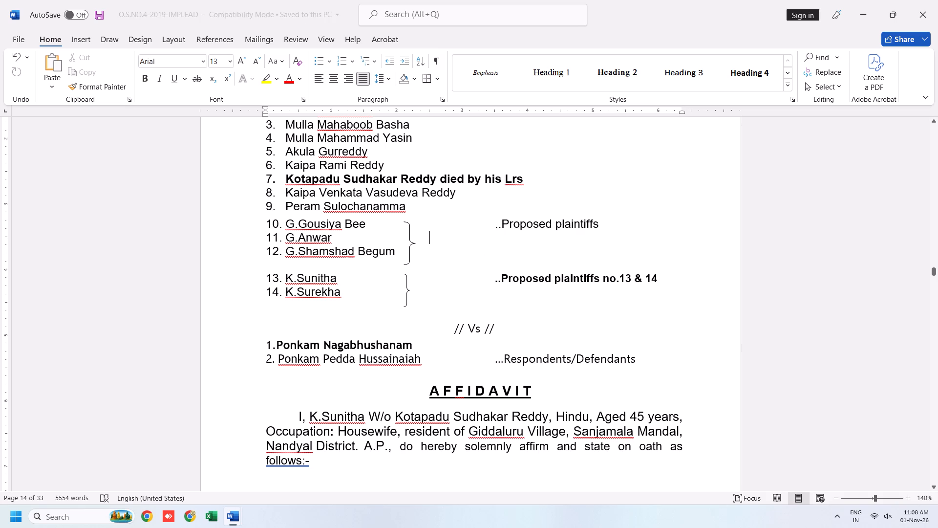
Extend the "..Proposed plaintiffs" label beside parties 10 to 12 on page 14 with "no.10 to 12" and save the document.
{"action": "scroll", "coordinate": [440, 288], "scroll_direction": "down", "scroll_amount": 3}
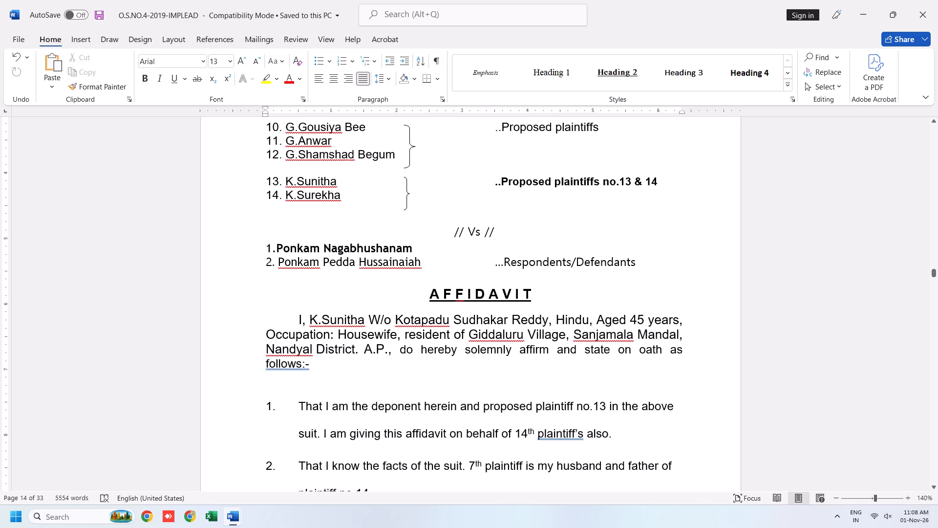
{"action": "scroll", "coordinate": [607, 442], "scroll_direction": "up", "scroll_amount": 1, "text": "ctrl"}
{"action": "left_click_drag", "start_coordinate": [546, 367], "coordinate": [552, 364]}
{"action": "scroll", "coordinate": [531, 342], "scroll_direction": "up", "scroll_amount": 2}
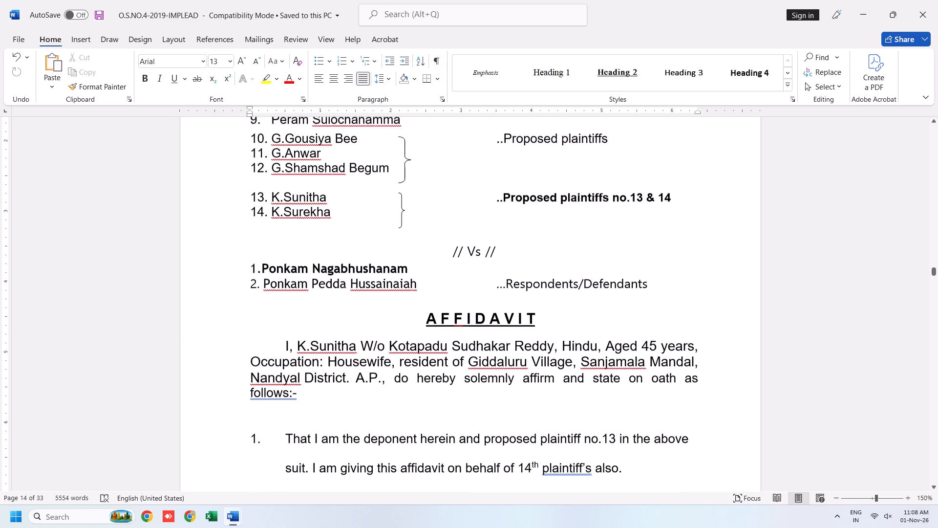
{"action": "scroll", "coordinate": [531, 341], "scroll_direction": "up", "scroll_amount": 4}
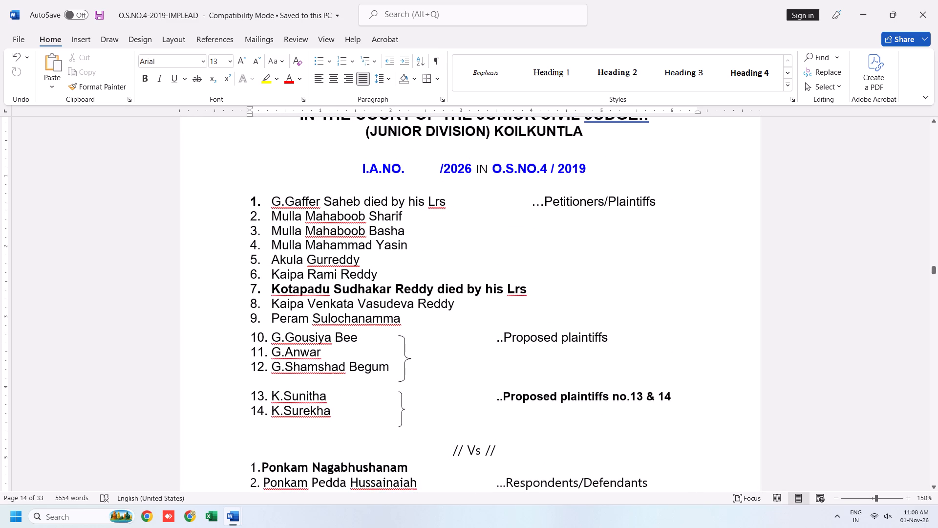
{"action": "scroll", "coordinate": [502, 353], "scroll_direction": "down", "scroll_amount": 2}
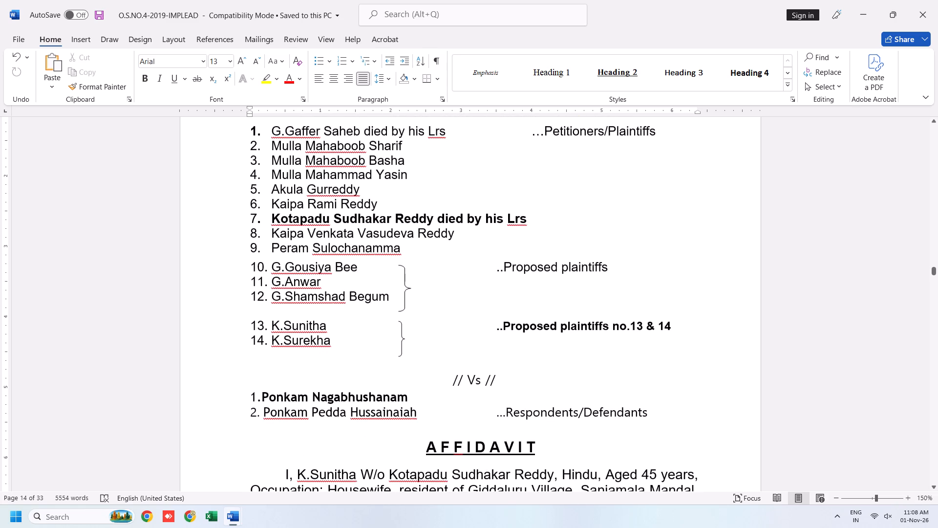
{"action": "left_click", "coordinate": [615, 259]}
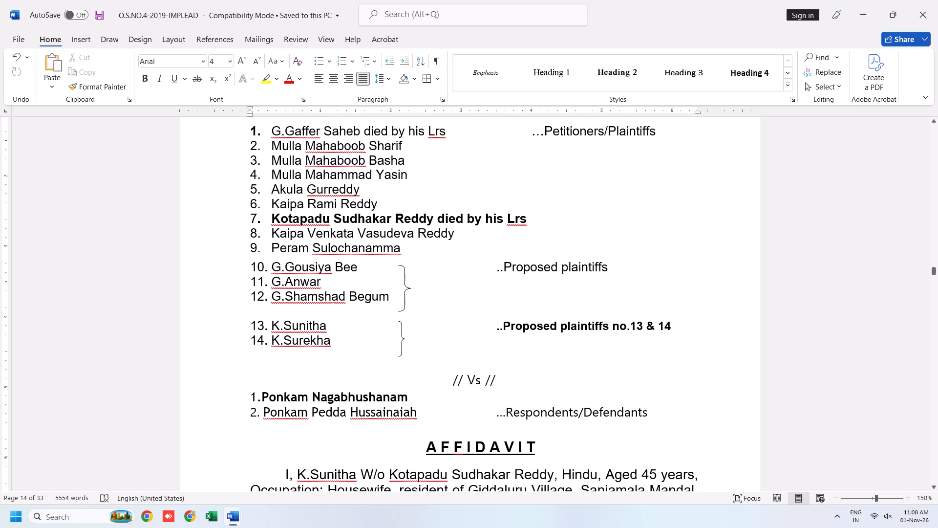
{"action": "left_click", "coordinate": [623, 263]}
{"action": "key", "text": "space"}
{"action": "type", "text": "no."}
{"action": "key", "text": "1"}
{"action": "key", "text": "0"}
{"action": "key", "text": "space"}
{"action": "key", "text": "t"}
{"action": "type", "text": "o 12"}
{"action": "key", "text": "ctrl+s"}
{"action": "left_click", "coordinate": [548, 270]}
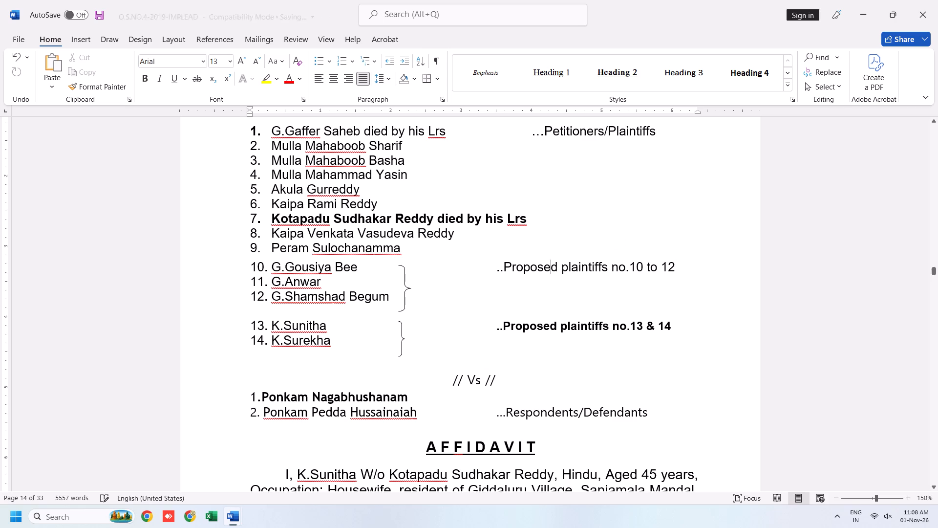
Examine how proposed plaintiff no.13's affidavit breaks between pages 14 and 15, from the party list through its numbered paragraphs.
{"action": "scroll", "coordinate": [548, 270], "scroll_direction": "up", "scroll_amount": 4}
{"action": "left_click", "coordinate": [527, 274]}
{"action": "scroll", "coordinate": [527, 274], "scroll_direction": "down", "scroll_amount": 3}
{"action": "scroll", "coordinate": [468, 279], "scroll_direction": "down", "scroll_amount": 8}
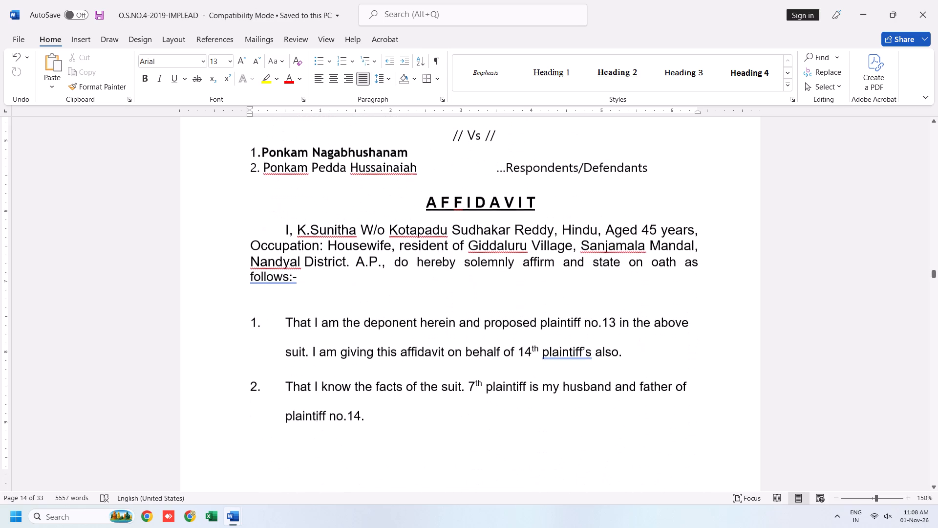
{"action": "scroll", "coordinate": [449, 290], "scroll_direction": "down", "scroll_amount": 3}
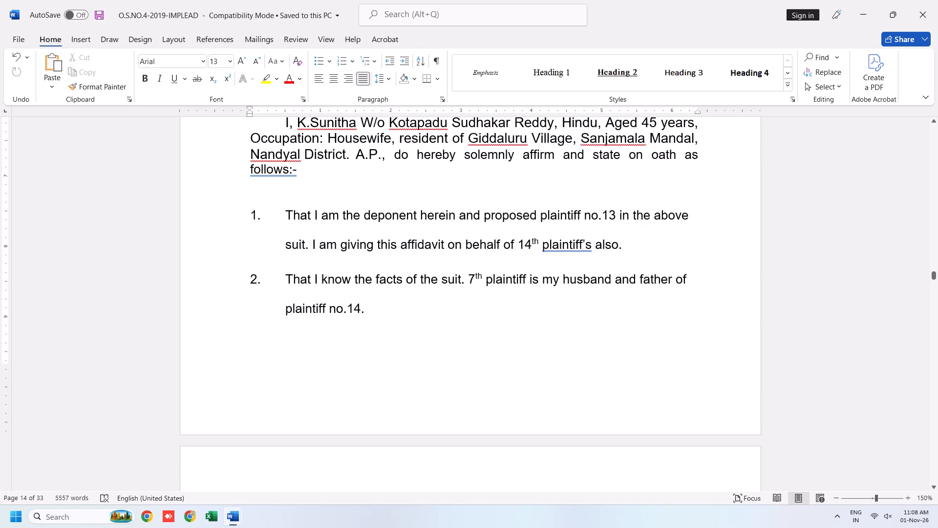
{"action": "scroll", "coordinate": [425, 335], "scroll_direction": "up", "scroll_amount": 5}
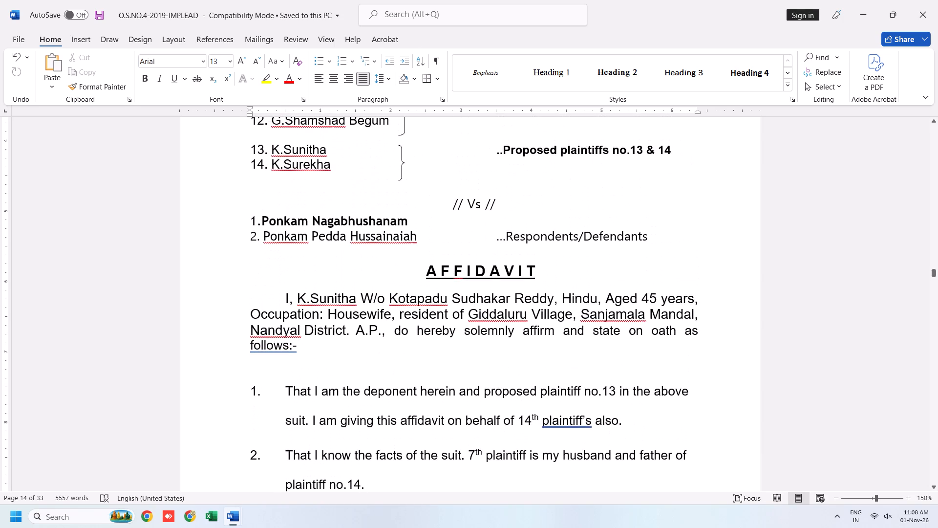
{"action": "scroll", "coordinate": [425, 335], "scroll_direction": "up", "scroll_amount": 2}
{"action": "scroll", "coordinate": [421, 335], "scroll_direction": "down", "scroll_amount": 15}
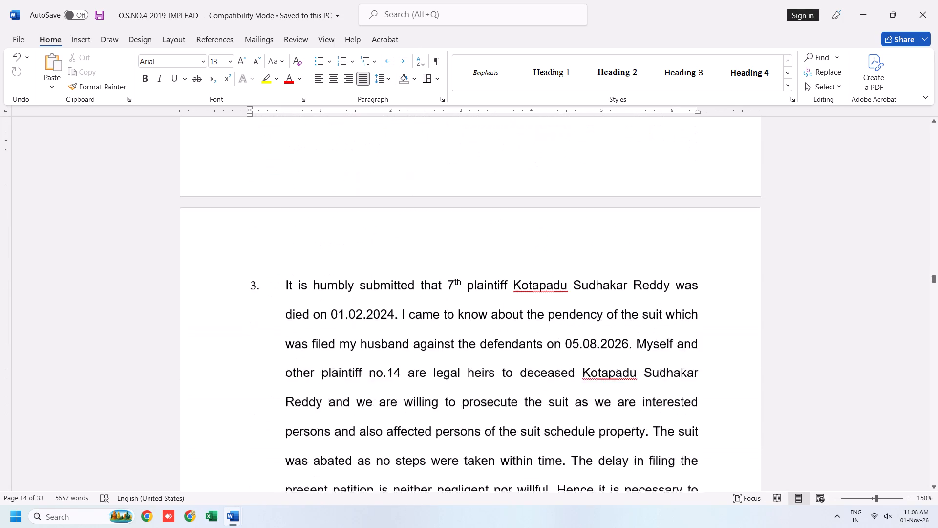
{"action": "scroll", "coordinate": [413, 339], "scroll_direction": "up", "scroll_amount": 2, "text": "ctrl"}
{"action": "scroll", "coordinate": [413, 339], "scroll_direction": "down", "scroll_amount": 4}
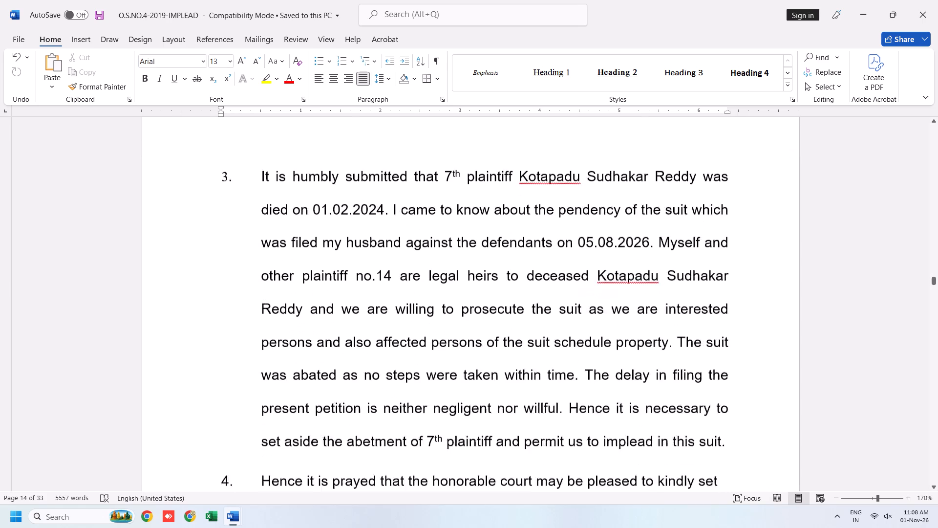
{"action": "scroll", "coordinate": [409, 336], "scroll_direction": "down", "scroll_amount": 5}
{"action": "scroll", "coordinate": [530, 319], "scroll_direction": "down", "scroll_amount": 13}
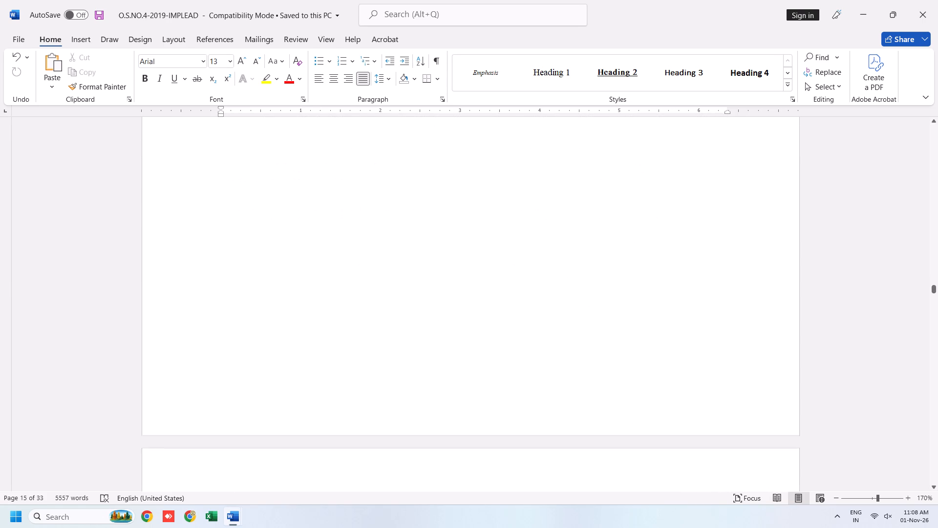
{"action": "scroll", "coordinate": [462, 357], "scroll_direction": "up", "scroll_amount": 20}
{"action": "scroll", "coordinate": [462, 357], "scroll_direction": "up", "scroll_amount": 6}
{"action": "scroll", "coordinate": [414, 348], "scroll_direction": "up", "scroll_amount": 6}
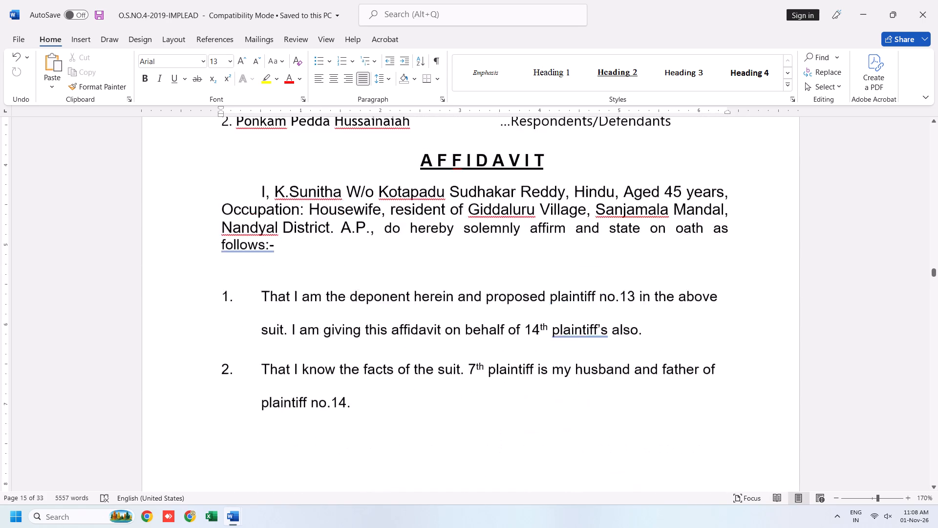
{"action": "scroll", "coordinate": [405, 331], "scroll_direction": "up", "scroll_amount": 14}
{"action": "left_click", "coordinate": [384, 265]}
{"action": "scroll", "coordinate": [384, 265], "scroll_direction": "down", "scroll_amount": 13}
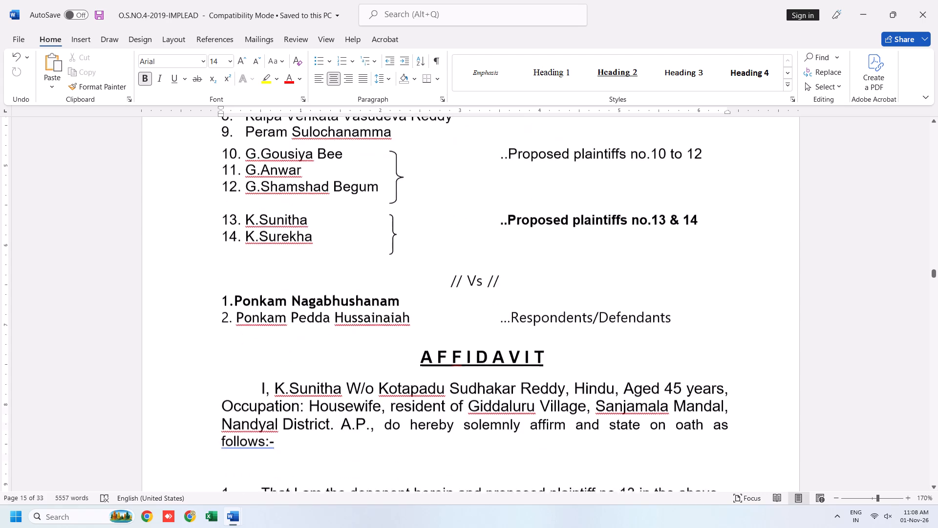
{"action": "scroll", "coordinate": [380, 264], "scroll_direction": "down", "scroll_amount": 20}
{"action": "scroll", "coordinate": [380, 264], "scroll_direction": "down", "scroll_amount": 15}
{"action": "scroll", "coordinate": [406, 272], "scroll_direction": "up", "scroll_amount": 8}
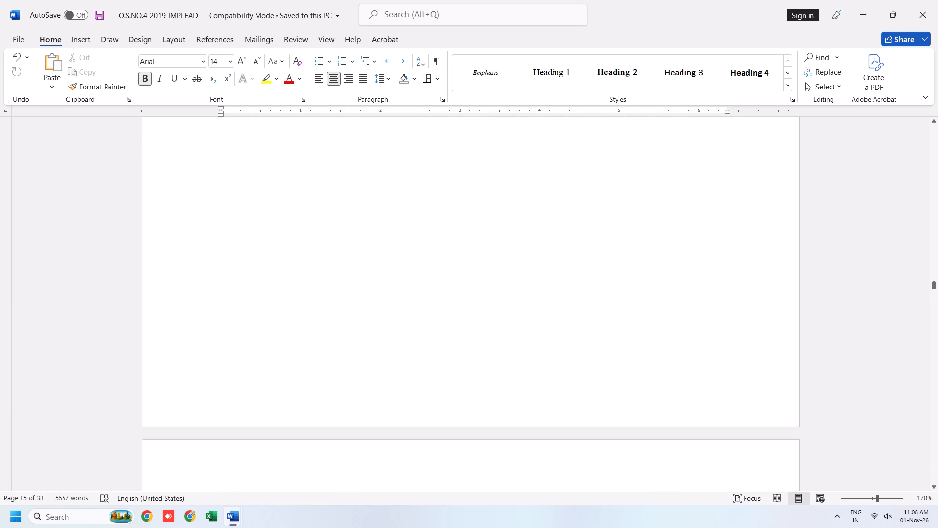
{"action": "scroll", "coordinate": [396, 269], "scroll_direction": "up", "scroll_amount": 20}
{"action": "scroll", "coordinate": [396, 269], "scroll_direction": "up", "scroll_amount": 7}
Save the document and set the opening paragraph of proposed plaintiff no.13's affidavit to 1.5 line spacing.
{"action": "left_click", "coordinate": [380, 235]}
{"action": "key", "text": "ctrl+s"}
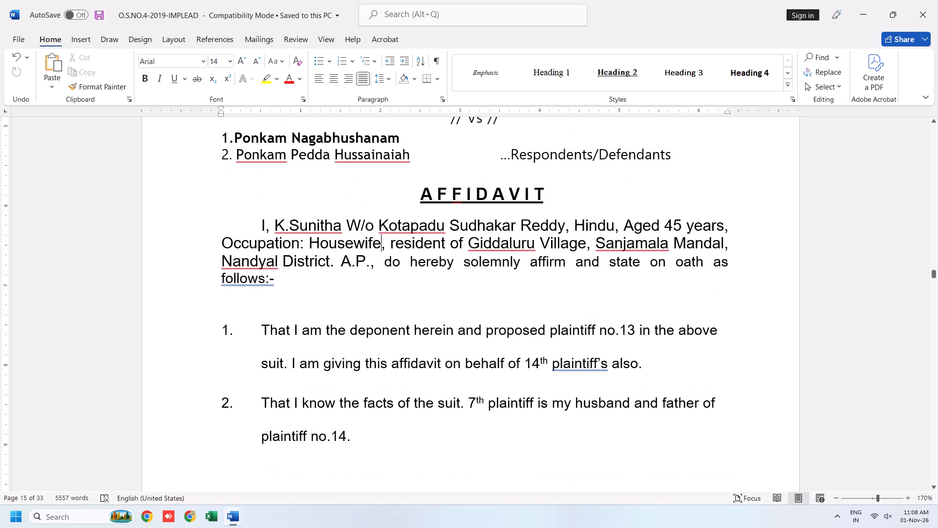
{"action": "left_click", "coordinate": [366, 226]}
{"action": "left_click", "coordinate": [324, 238]}
{"action": "key", "text": "ctrl+5"}
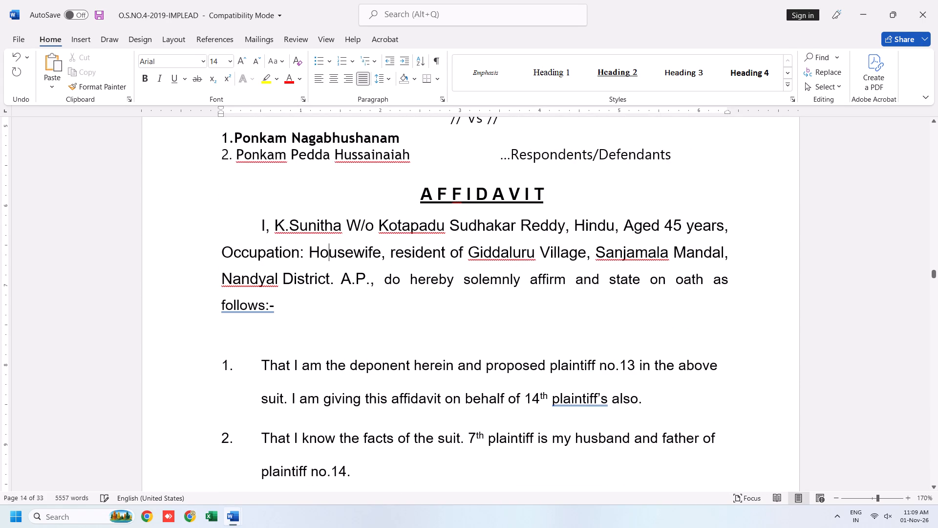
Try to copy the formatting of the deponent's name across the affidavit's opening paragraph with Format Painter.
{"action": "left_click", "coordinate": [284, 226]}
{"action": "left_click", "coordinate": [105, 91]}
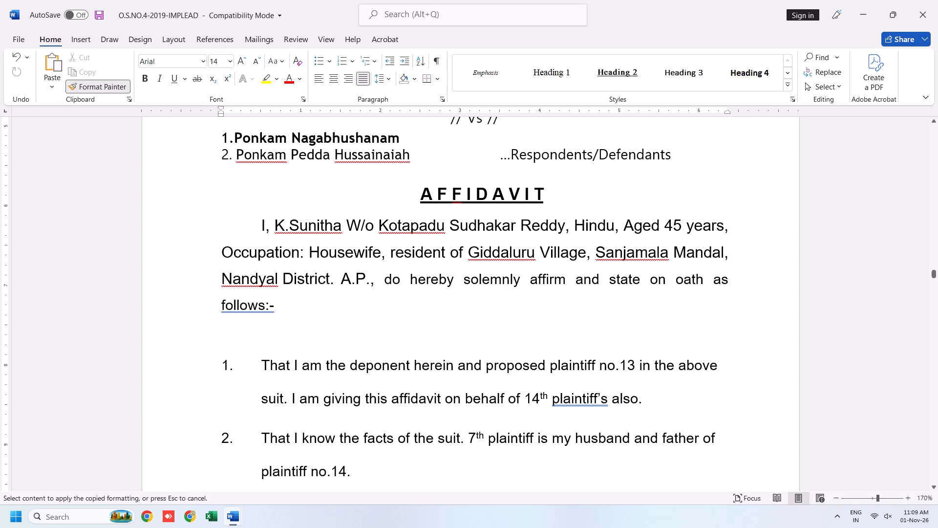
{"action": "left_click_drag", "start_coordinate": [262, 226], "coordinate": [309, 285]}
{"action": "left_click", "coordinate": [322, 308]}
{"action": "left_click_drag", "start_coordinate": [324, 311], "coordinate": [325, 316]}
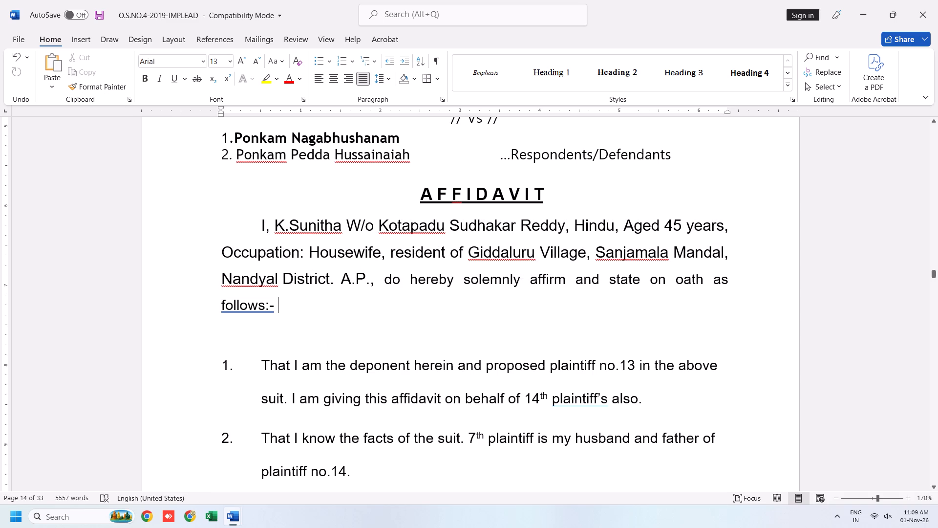
Copy the 13 pt Arial formatting of "do hereby solemnly affirm" onto the whole opening paragraph with Format Painter.
{"action": "left_click", "coordinate": [415, 283]}
{"action": "left_click", "coordinate": [92, 78]}
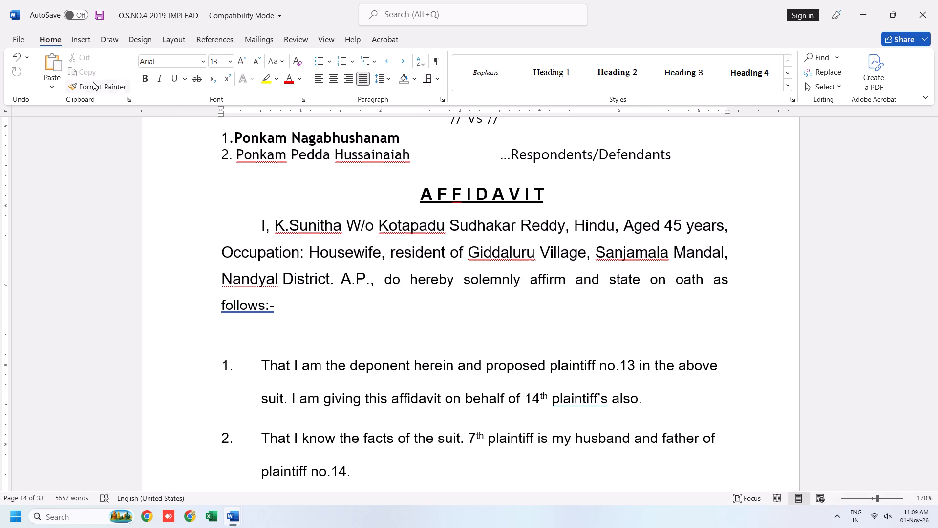
{"action": "left_click", "coordinate": [93, 87]}
{"action": "left_click_drag", "start_coordinate": [258, 221], "coordinate": [322, 312]}
{"action": "left_click", "coordinate": [304, 330]}
Check the page breaks after the reformatted opening paragraph, through paragraph 3 to the next court heading and back.
{"action": "scroll", "coordinate": [305, 328], "scroll_direction": "down", "scroll_amount": 13}
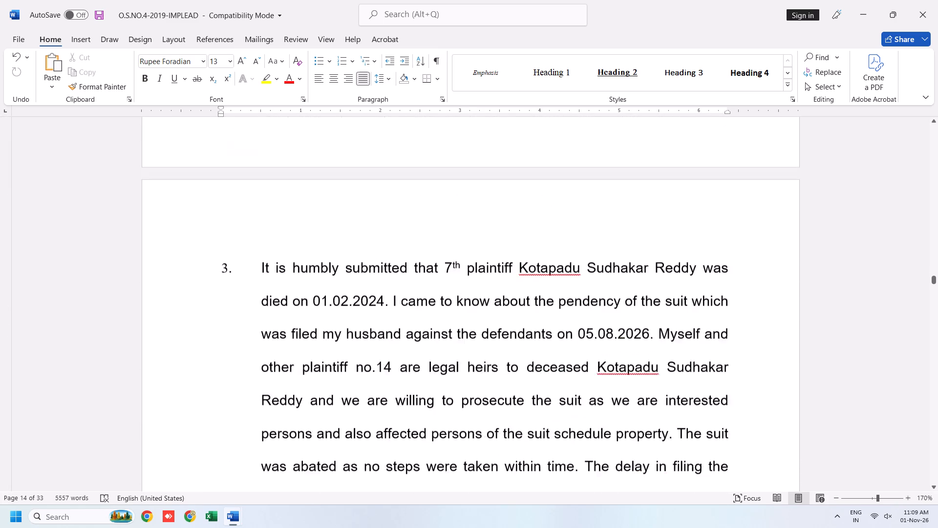
{"action": "scroll", "coordinate": [331, 244], "scroll_direction": "down", "scroll_amount": 10}
{"action": "scroll", "coordinate": [530, 206], "scroll_direction": "down", "scroll_amount": 11}
{"action": "scroll", "coordinate": [516, 224], "scroll_direction": "up", "scroll_amount": 6}
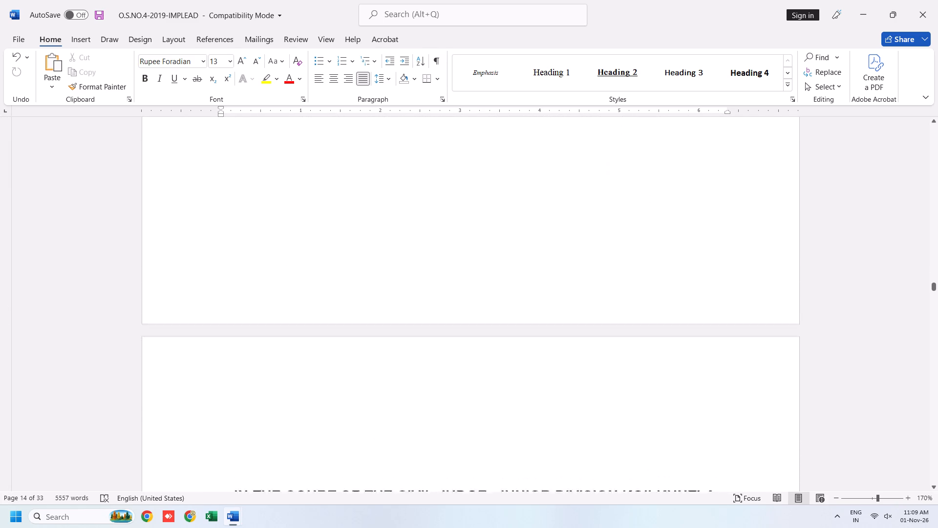
{"action": "scroll", "coordinate": [515, 224], "scroll_direction": "up", "scroll_amount": 14}
{"action": "left_click", "coordinate": [458, 258]}
{"action": "scroll", "coordinate": [457, 258], "scroll_direction": "up", "scroll_amount": 4}
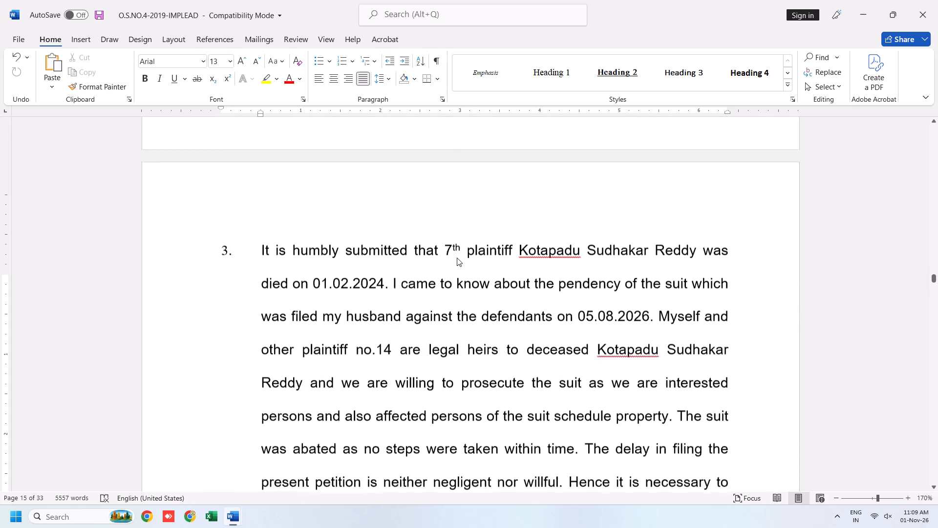
{"action": "scroll", "coordinate": [457, 258], "scroll_direction": "up", "scroll_amount": 12}
Set the A F F I D A V I T heading on page 14 to double line spacing.
{"action": "left_click", "coordinate": [445, 253]}
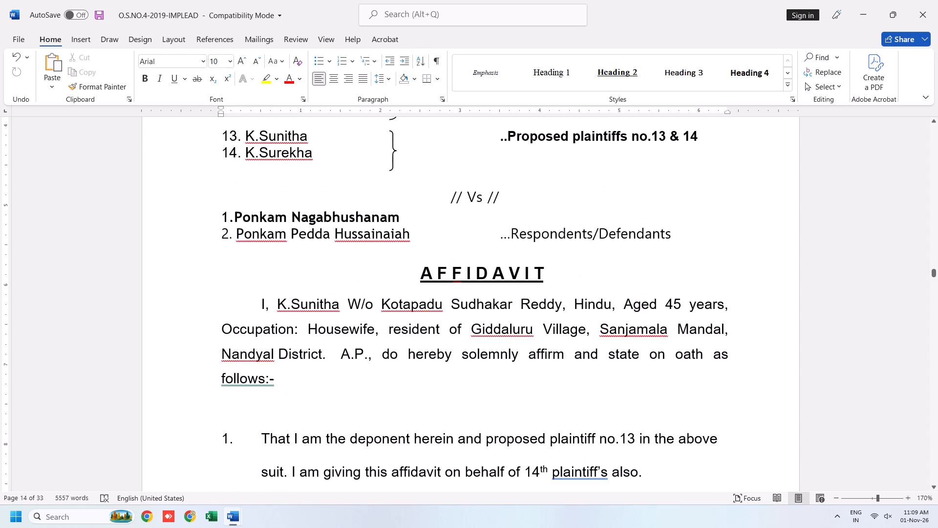
{"action": "left_click", "coordinate": [576, 266]}
{"action": "key", "text": "ctrl+2"}
Change the font of "...Respondents/Defendants" on page 14 to match the "…Petitioners/Plaintiffs" label.
{"action": "scroll", "coordinate": [579, 255], "scroll_direction": "up", "scroll_amount": 2}
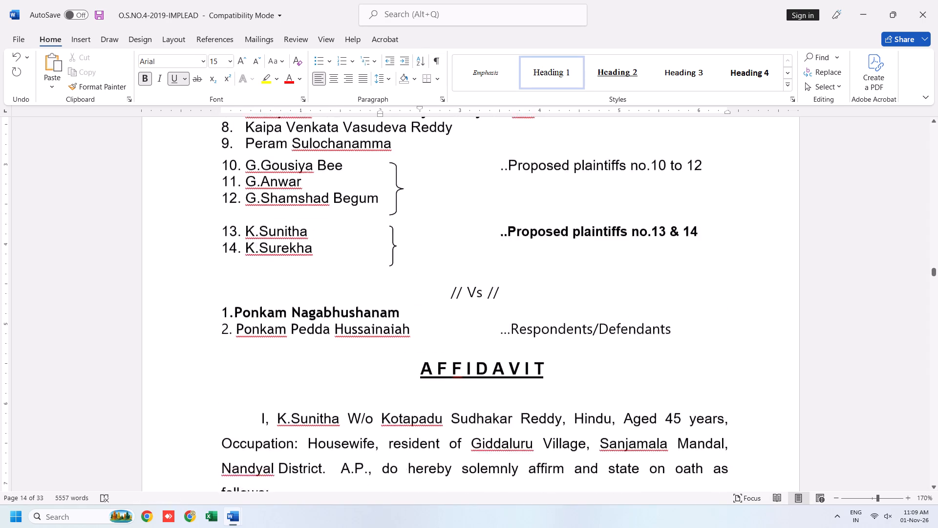
{"action": "scroll", "coordinate": [579, 254], "scroll_direction": "up", "scroll_amount": 2}
{"action": "left_click_drag", "start_coordinate": [497, 391], "coordinate": [765, 382]}
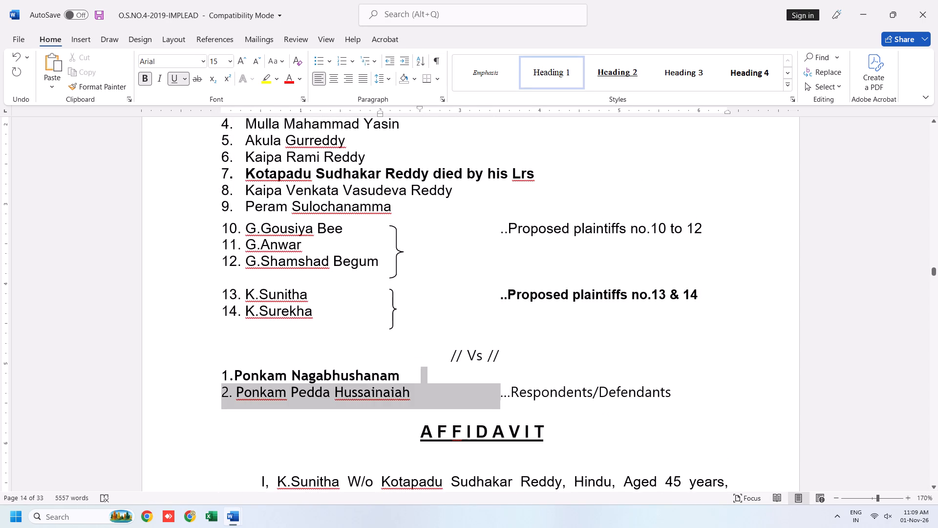
{"action": "left_click_drag", "start_coordinate": [765, 382], "coordinate": [760, 398]}
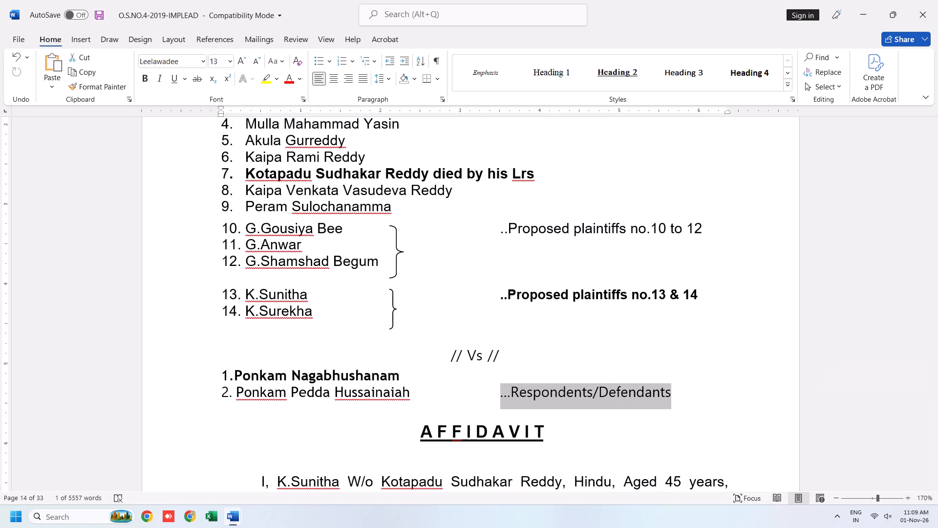
{"action": "left_click", "coordinate": [199, 61]}
{"action": "left_click", "coordinate": [179, 176]}
Print three copies of pages 14-15.
{"action": "scroll", "coordinate": [345, 259], "scroll_direction": "up", "scroll_amount": 6}
{"action": "left_click", "coordinate": [339, 245]}
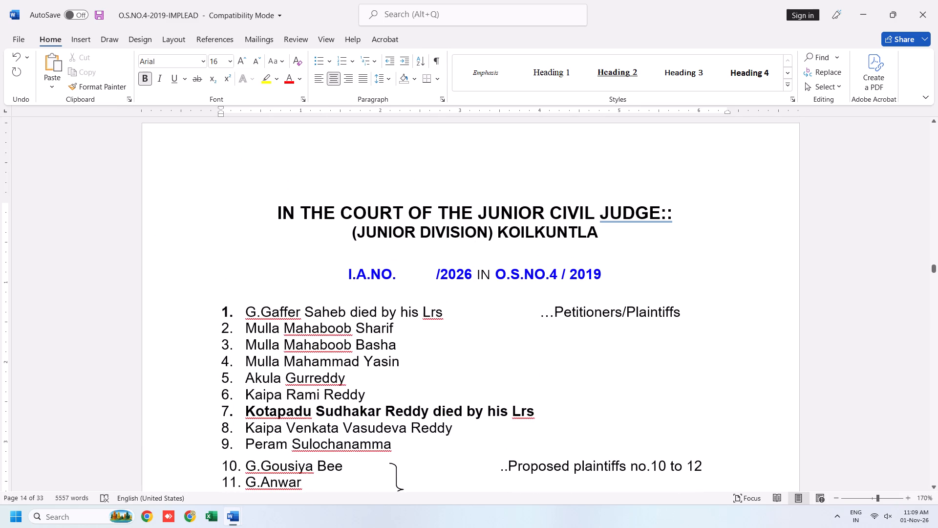
{"action": "key", "text": "ctrl+p"}
{"action": "left_click", "coordinate": [161, 238]}
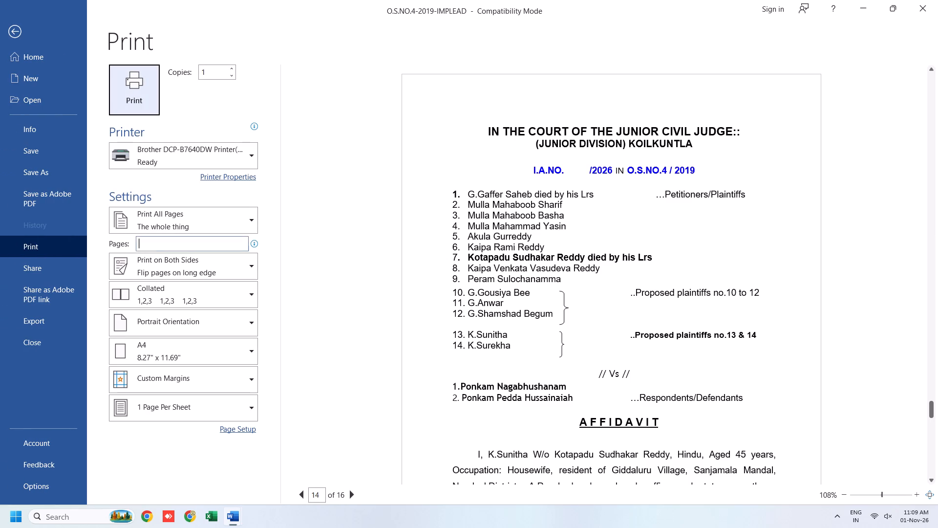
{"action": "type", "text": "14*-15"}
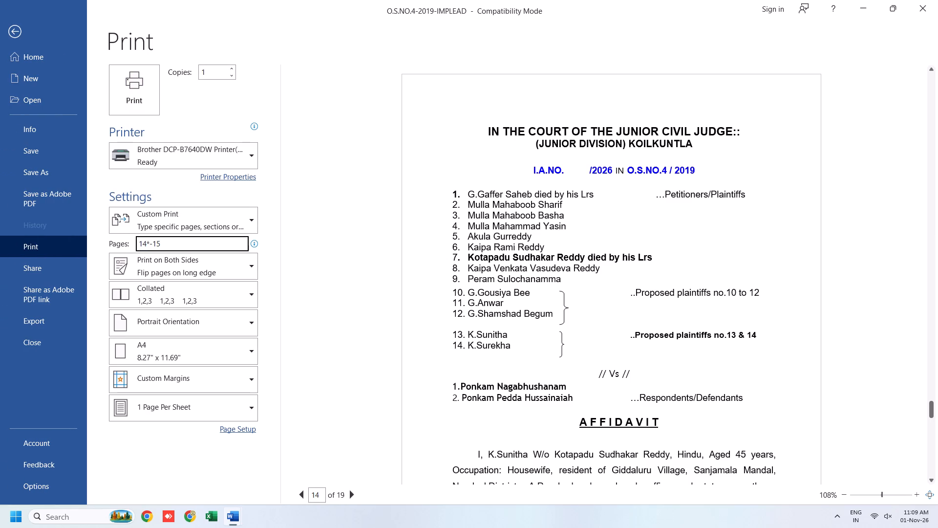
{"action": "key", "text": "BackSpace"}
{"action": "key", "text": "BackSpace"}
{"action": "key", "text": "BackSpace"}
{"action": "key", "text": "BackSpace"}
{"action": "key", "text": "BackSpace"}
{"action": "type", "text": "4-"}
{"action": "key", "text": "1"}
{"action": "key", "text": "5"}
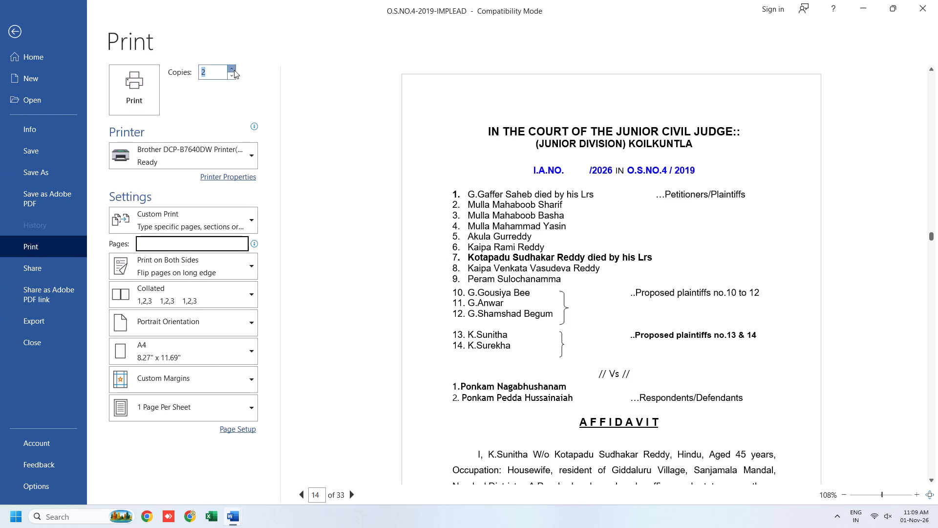
{"action": "double_click", "coordinate": [234, 70]}
{"action": "left_click", "coordinate": [137, 89]}
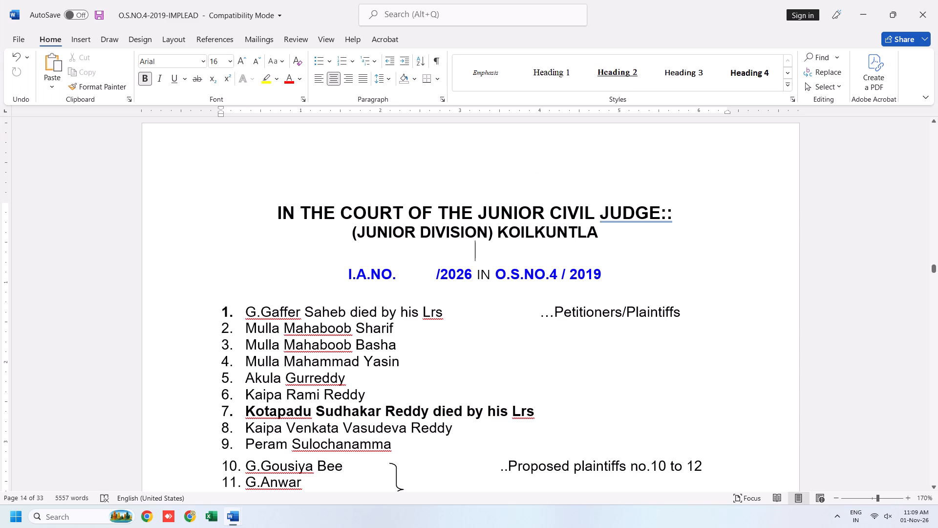
Delete blank lines above the IN THE COURT OF THE CIVIL JUDGE heading on page 16.
{"action": "left_click", "coordinate": [555, 264]}
{"action": "scroll", "coordinate": [555, 264], "scroll_direction": "down", "scroll_amount": 11}
{"action": "scroll", "coordinate": [550, 315], "scroll_direction": "down", "scroll_amount": 9}
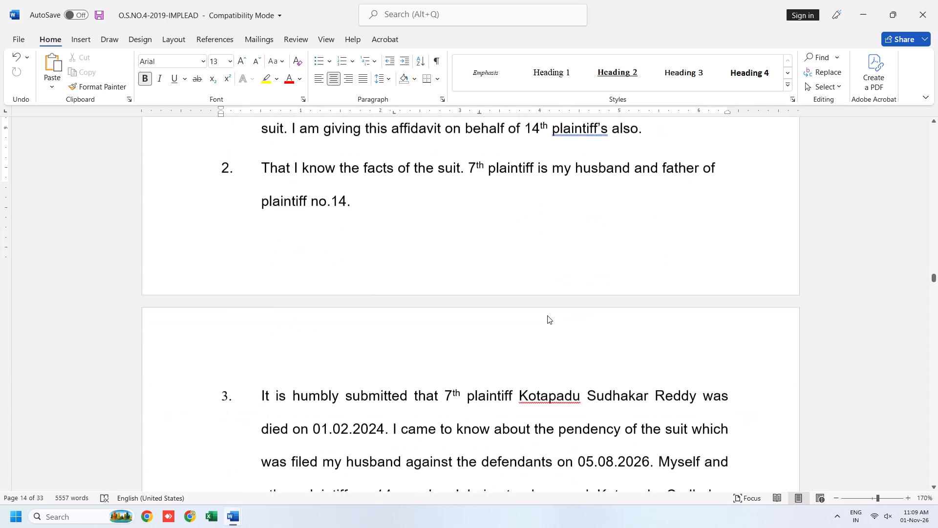
{"action": "scroll", "coordinate": [547, 315], "scroll_direction": "down", "scroll_amount": 4}
{"action": "scroll", "coordinate": [500, 315], "scroll_direction": "down", "scroll_amount": 12}
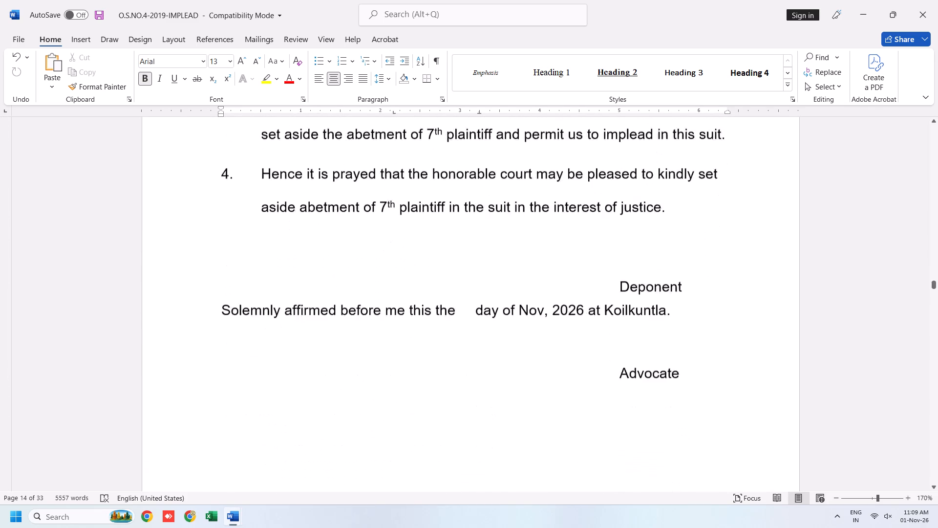
{"action": "scroll", "coordinate": [488, 312], "scroll_direction": "down", "scroll_amount": 12}
{"action": "scroll", "coordinate": [383, 230], "scroll_direction": "up", "scroll_amount": 2}
{"action": "left_click", "coordinate": [380, 233]}
{"action": "key", "text": "Delete"}
{"action": "key", "text": "Delete"}
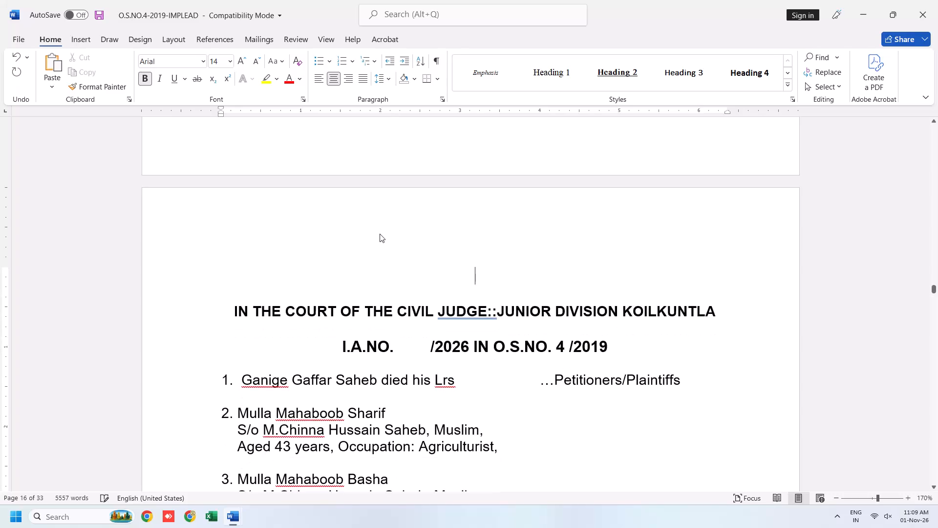
{"action": "key", "text": "Delete"}
Delete the blank line between the prayer paragraph and "Advocate for Petitioners/ Plaintiffs." at the end of the petition on page 17.
{"action": "scroll", "coordinate": [399, 244], "scroll_direction": "down", "scroll_amount": 9}
{"action": "scroll", "coordinate": [454, 259], "scroll_direction": "up", "scroll_amount": 4}
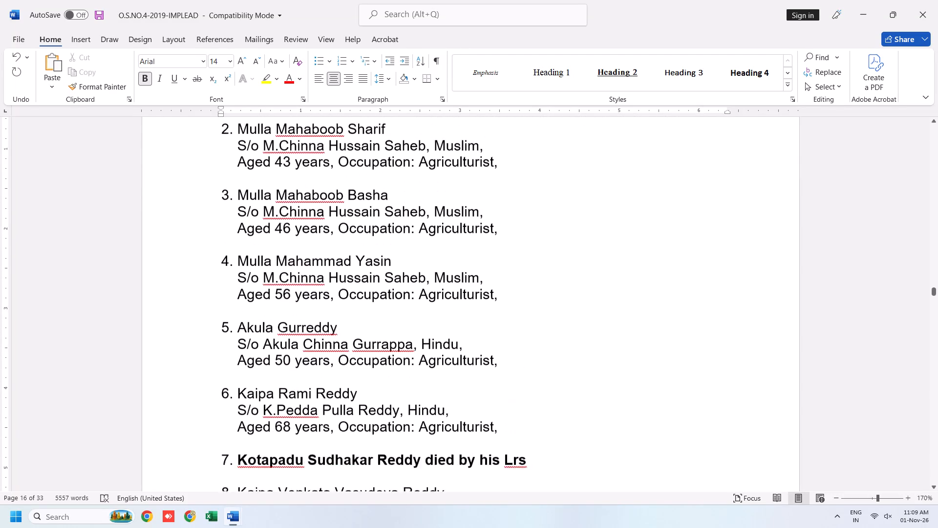
{"action": "scroll", "coordinate": [445, 216], "scroll_direction": "down", "scroll_amount": 7}
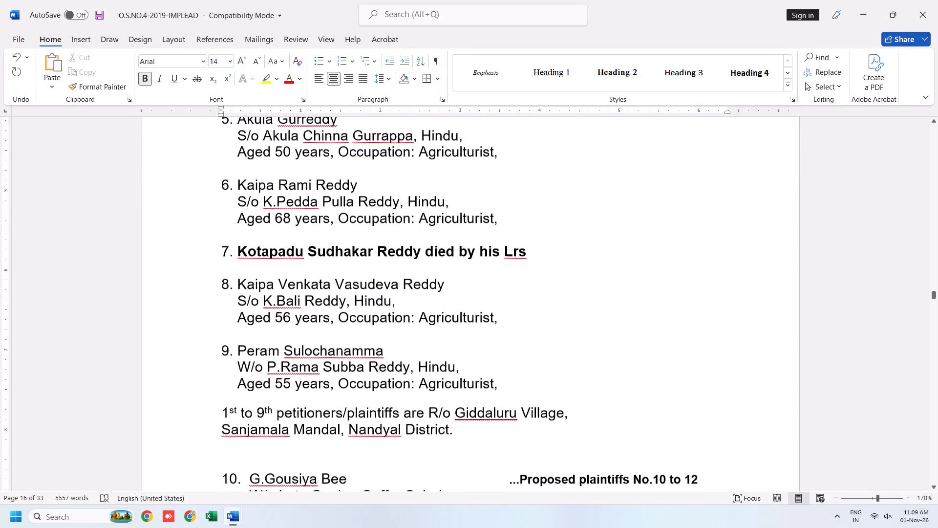
{"action": "scroll", "coordinate": [417, 269], "scroll_direction": "down", "scroll_amount": 12}
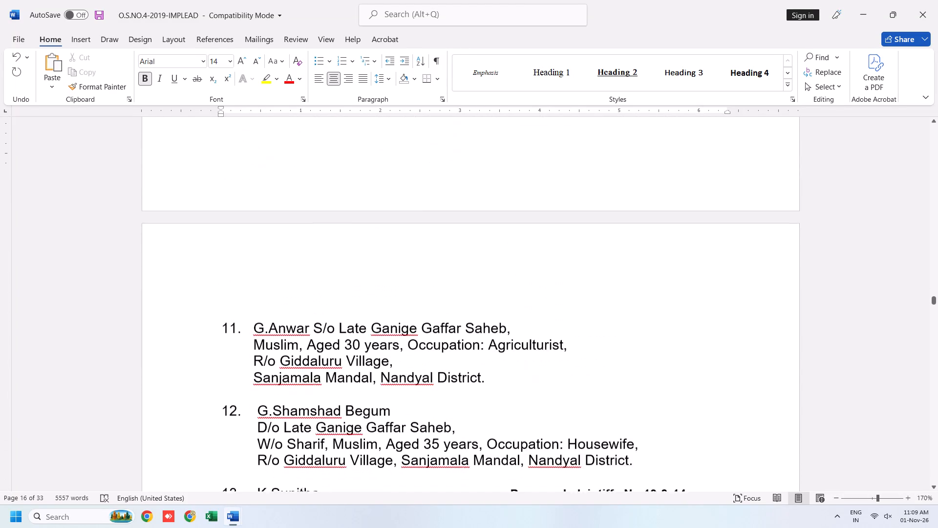
{"action": "scroll", "coordinate": [430, 276], "scroll_direction": "down", "scroll_amount": 10}
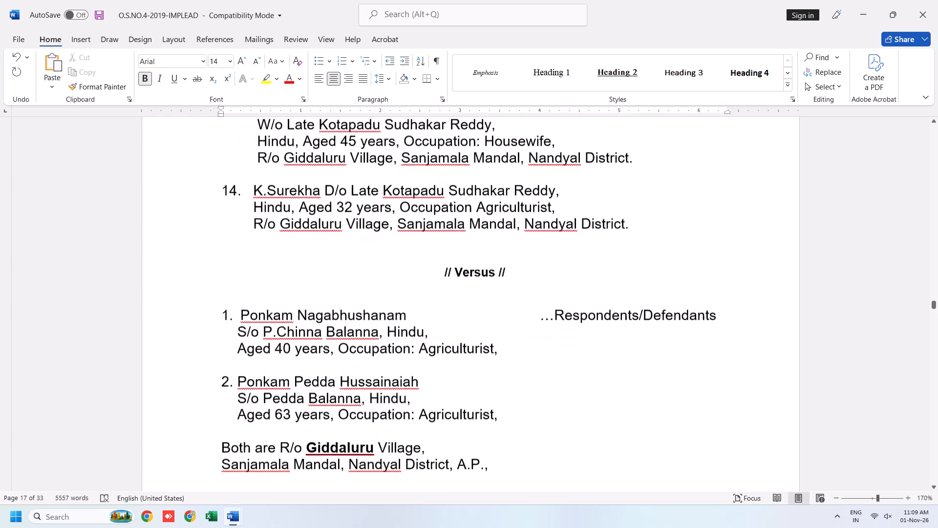
{"action": "scroll", "coordinate": [408, 295], "scroll_direction": "down", "scroll_amount": 9}
{"action": "left_click", "coordinate": [406, 325]}
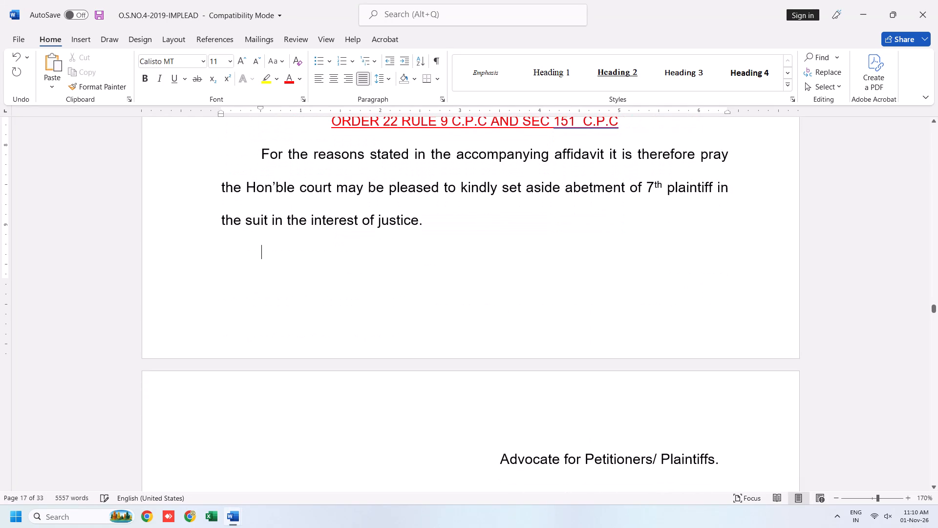
{"action": "key", "text": "Delete"}
Delete a blank line above the red PETITION FILED ON BEHAL OF THE PETITIONERS/PLAINTIFFS title on page 17.
{"action": "scroll", "coordinate": [423, 291], "scroll_direction": "up", "scroll_amount": 5}
{"action": "left_click", "coordinate": [389, 287]}
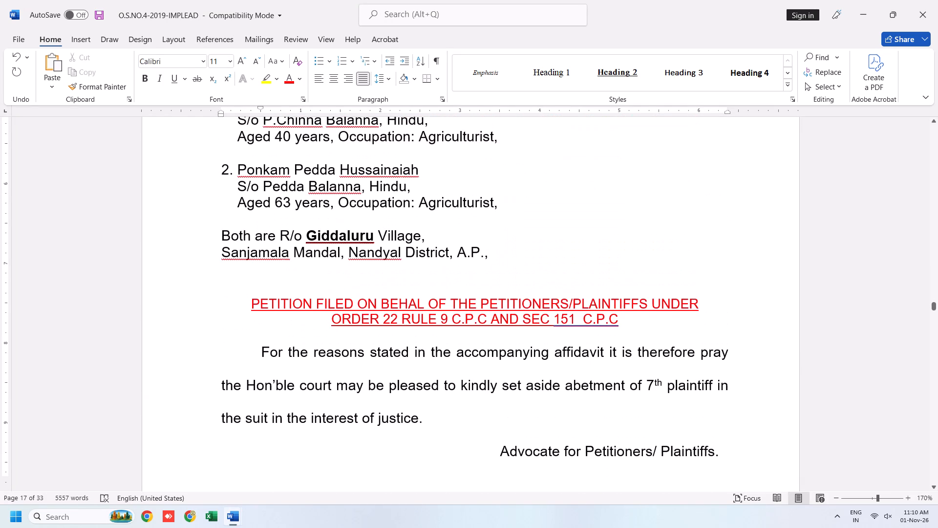
{"action": "key", "text": "Delete"}
{"action": "scroll", "coordinate": [390, 267], "scroll_direction": "down", "scroll_amount": 5}
{"action": "scroll", "coordinate": [381, 258], "scroll_direction": "up", "scroll_amount": 5}
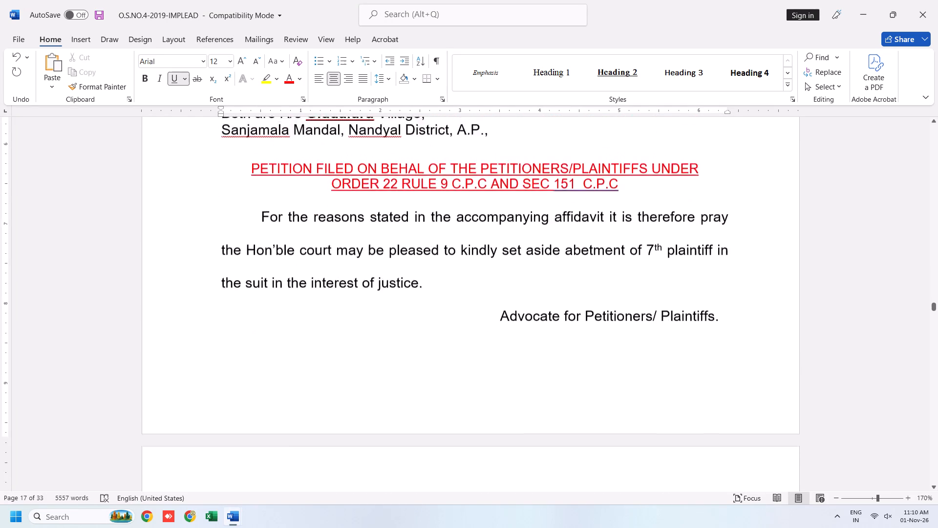
Print three copies of pages 16-17.
{"action": "scroll", "coordinate": [380, 257], "scroll_direction": "up", "scroll_amount": 18}
{"action": "scroll", "coordinate": [375, 251], "scroll_direction": "up", "scroll_amount": 15}
{"action": "left_click", "coordinate": [404, 217]}
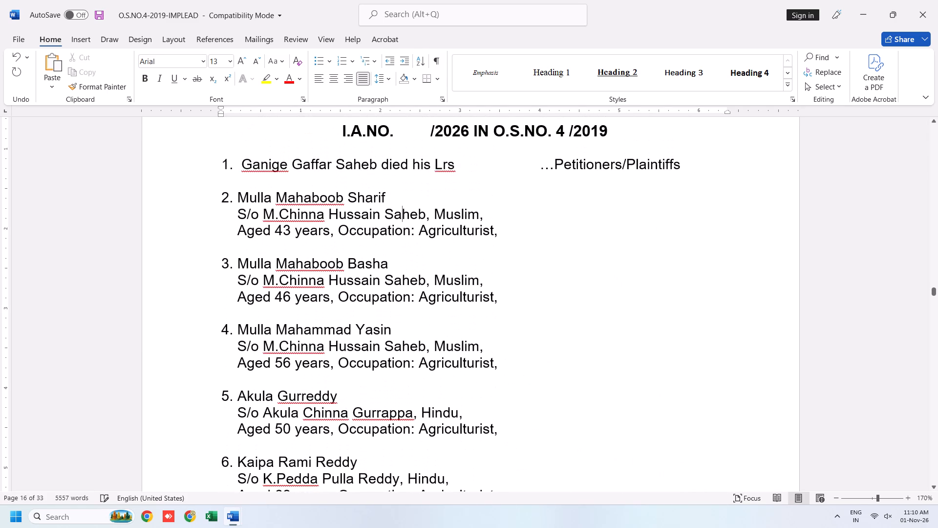
{"action": "key", "text": "ctrl+p"}
{"action": "left_click", "coordinate": [191, 240]}
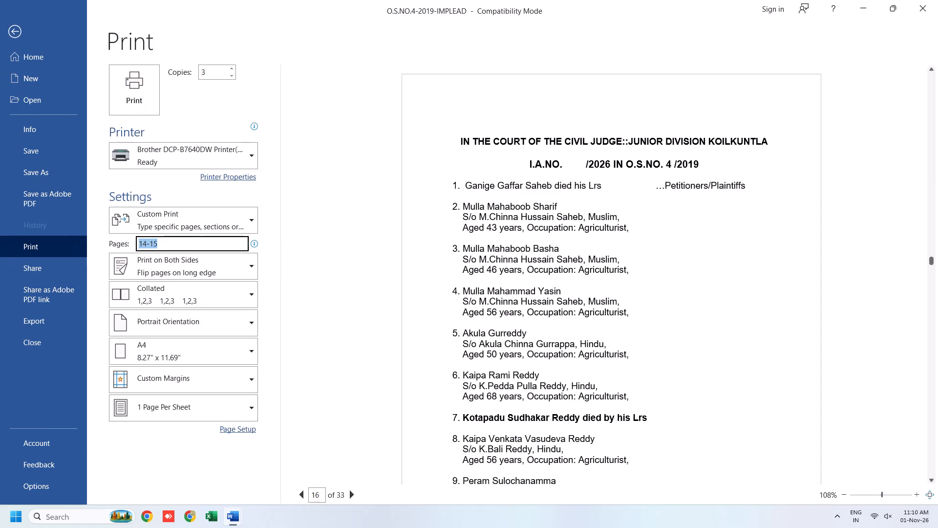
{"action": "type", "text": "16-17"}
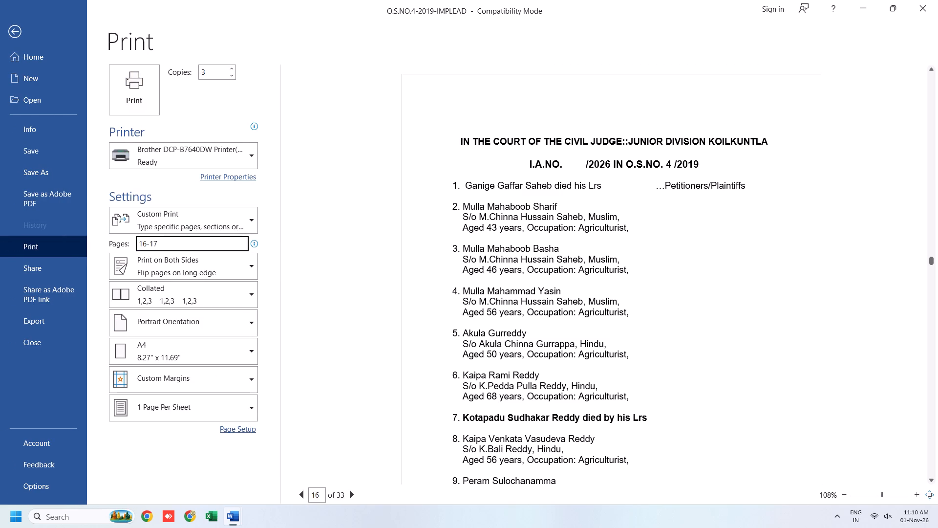
{"action": "left_click", "coordinate": [139, 87]}
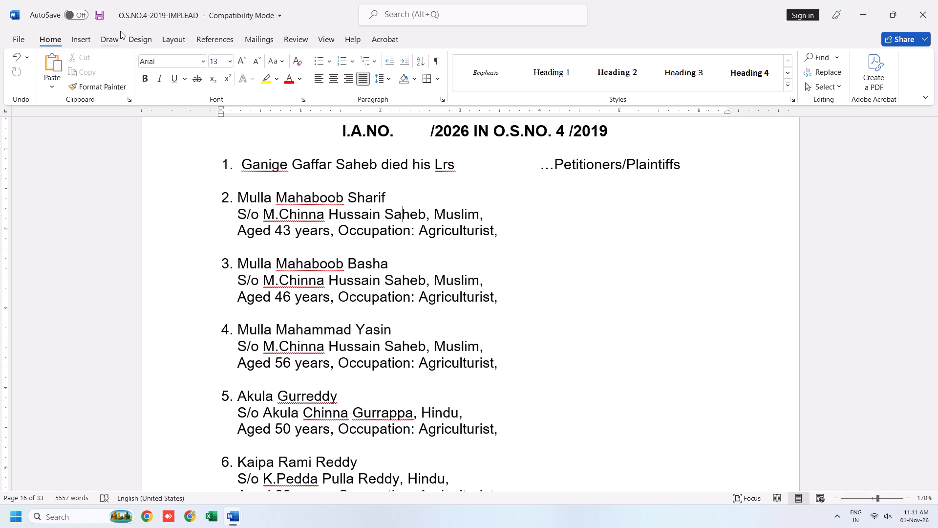
Copy the two-line red petition title citing ORDER 22 RULE 9 C.P.C AND SEC 151 C.P.C on page 17.
{"action": "scroll", "coordinate": [508, 291], "scroll_direction": "down", "scroll_amount": 9}
{"action": "scroll", "coordinate": [383, 356], "scroll_direction": "down", "scroll_amount": 5}
{"action": "scroll", "coordinate": [341, 340], "scroll_direction": "up", "scroll_amount": 19}
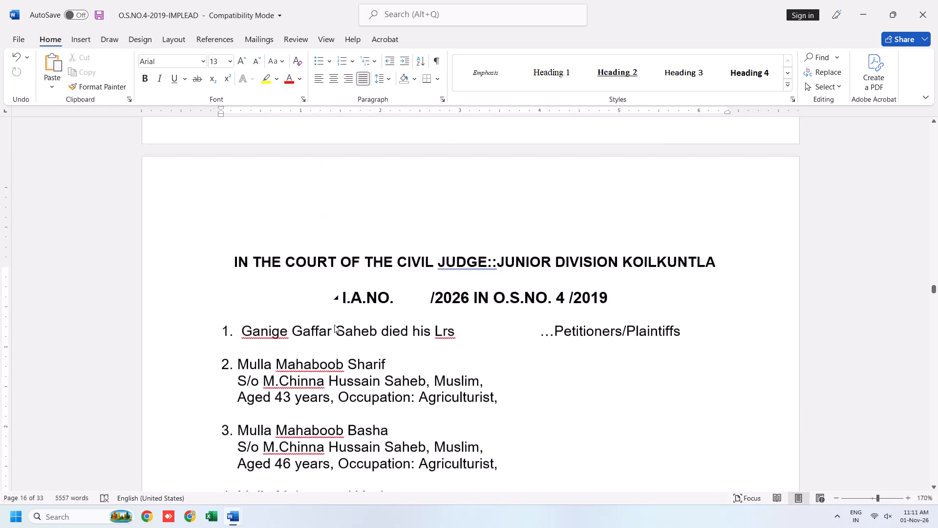
{"action": "scroll", "coordinate": [334, 325], "scroll_direction": "up", "scroll_amount": 12}
{"action": "scroll", "coordinate": [331, 323], "scroll_direction": "down", "scroll_amount": 6}
{"action": "key", "text": "Page_Down"}
{"action": "key", "text": "Page_Down"}
{"action": "key", "text": "Page_Down"}
{"action": "key", "text": "Page_Down"}
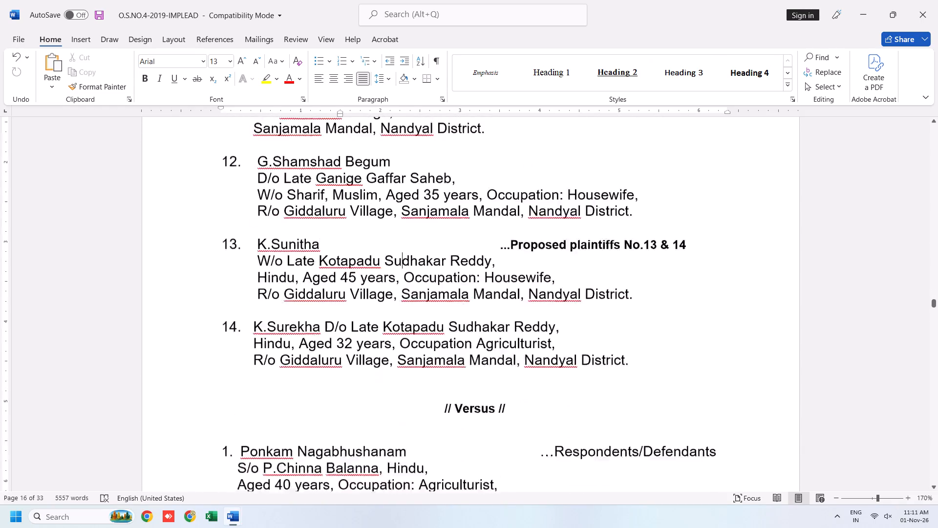
{"action": "key", "text": "Page_Down"}
{"action": "left_click_drag", "start_coordinate": [247, 220], "coordinate": [612, 243]}
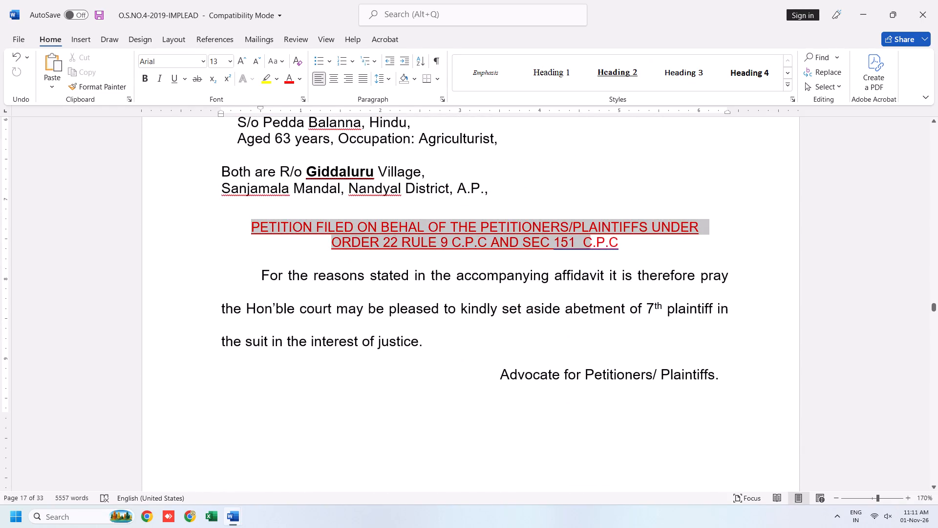
{"action": "left_click_drag", "start_coordinate": [612, 243], "coordinate": [629, 242]}
{"action": "key", "text": "ctrl+c"}
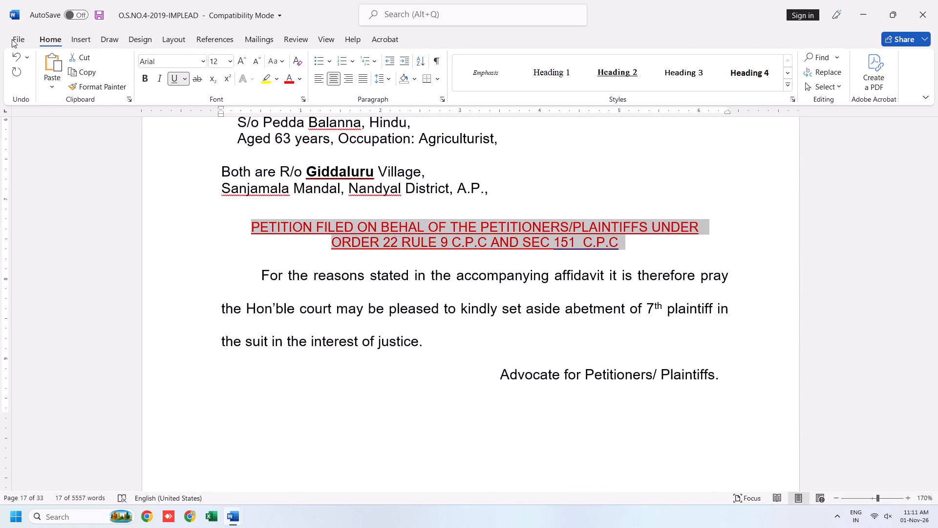
Open the recent document DOCKET-A4 SIZE.
{"action": "left_click", "coordinate": [12, 39]}
{"action": "left_click", "coordinate": [195, 280]}
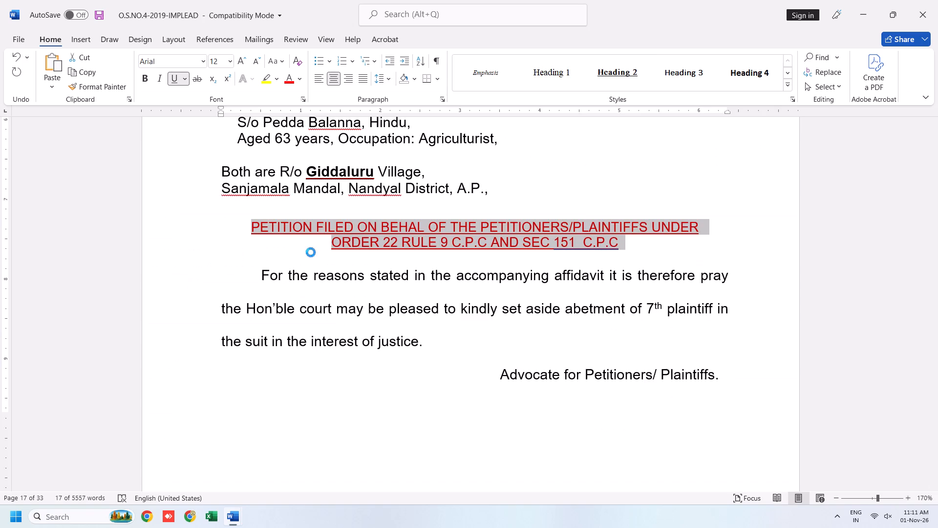
Replace the docket's divorce petition title with the copied Order 22 Rule 9 petition title.
{"action": "scroll", "coordinate": [565, 223], "scroll_direction": "down", "scroll_amount": 8}
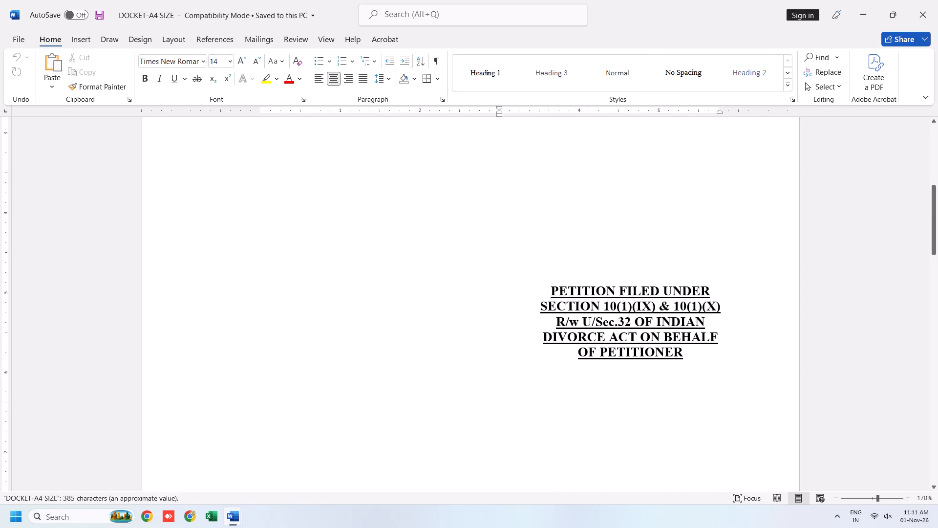
{"action": "left_click_drag", "start_coordinate": [548, 292], "coordinate": [725, 351]}
{"action": "key", "text": "ctrl+v"}
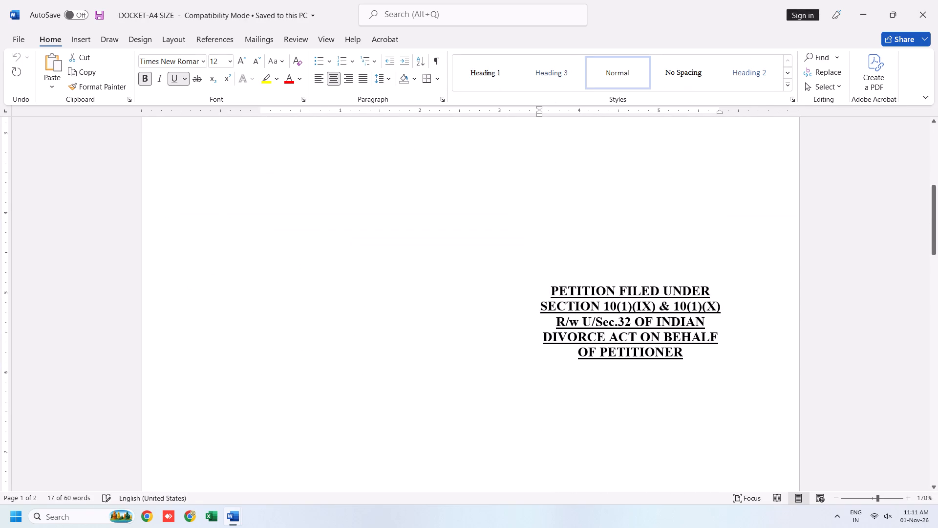
Indent both lines of the pasted title to 3.5 inches, undoing any excess indentation, so it sits in the page's right half.
{"action": "left_click_drag", "start_coordinate": [264, 289], "coordinate": [295, 340]}
{"action": "key", "text": "Tab"}
{"action": "key", "text": "Tab"}
{"action": "key", "text": "Tab"}
{"action": "key", "text": "Tab"}
{"action": "key", "text": "Tab"}
{"action": "key", "text": "Tab"}
{"action": "key", "text": "Tab"}
{"action": "key", "text": "Tab"}
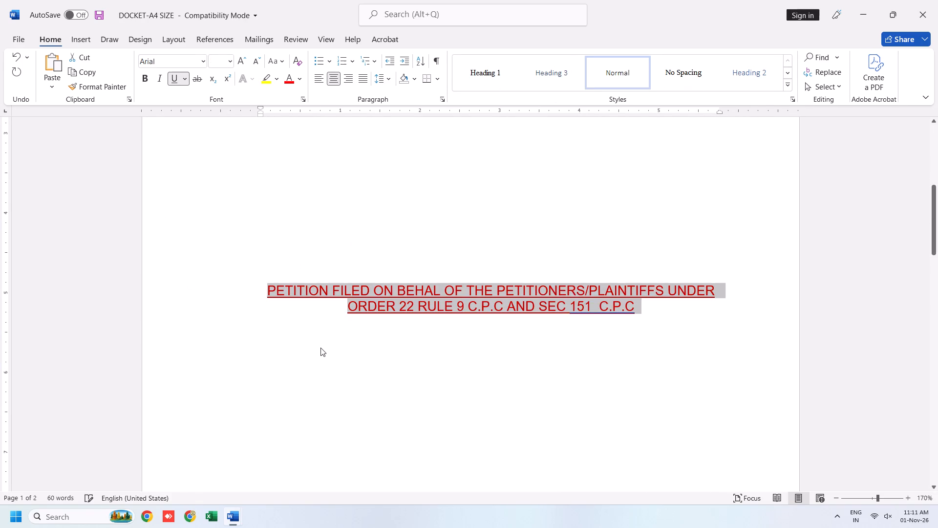
{"action": "key", "text": "Tab"}
{"action": "key", "text": "Tab"}
{"action": "key", "text": "ctrl+z"}
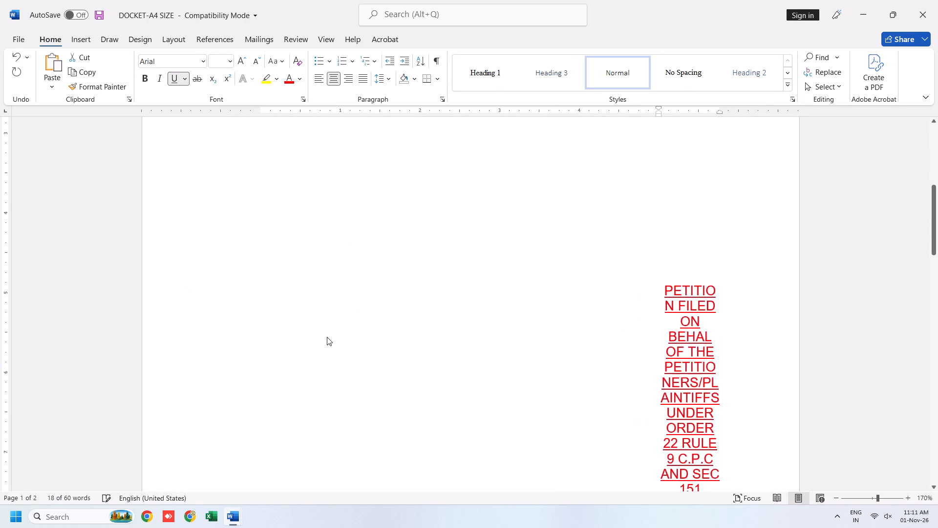
{"action": "key", "text": "ctrl+z"}
{"action": "key", "text": "ctrl+z"}
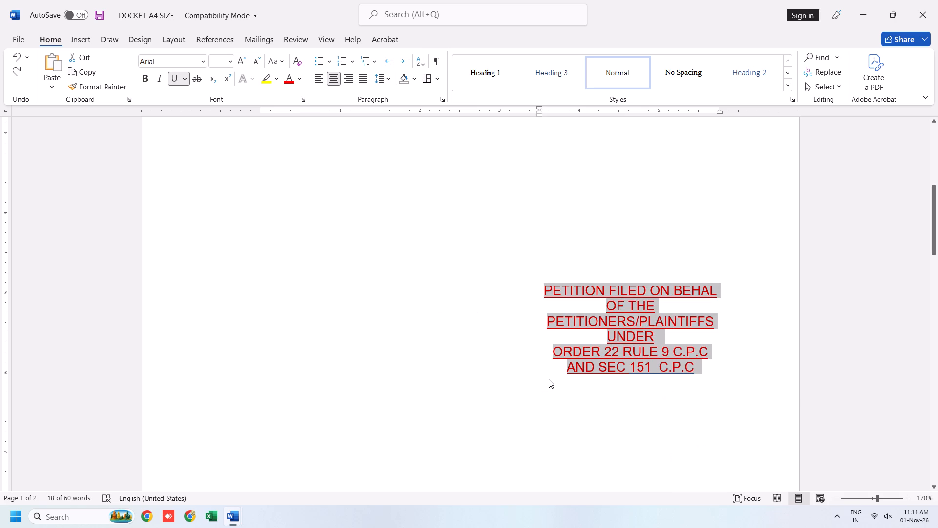
Apply 1.5 line spacing to the docket title and insert a space after the slash in PETITIONERS/PLAINTIFFS.
{"action": "key", "text": "ctrl+5"}
{"action": "left_click", "coordinate": [661, 315]}
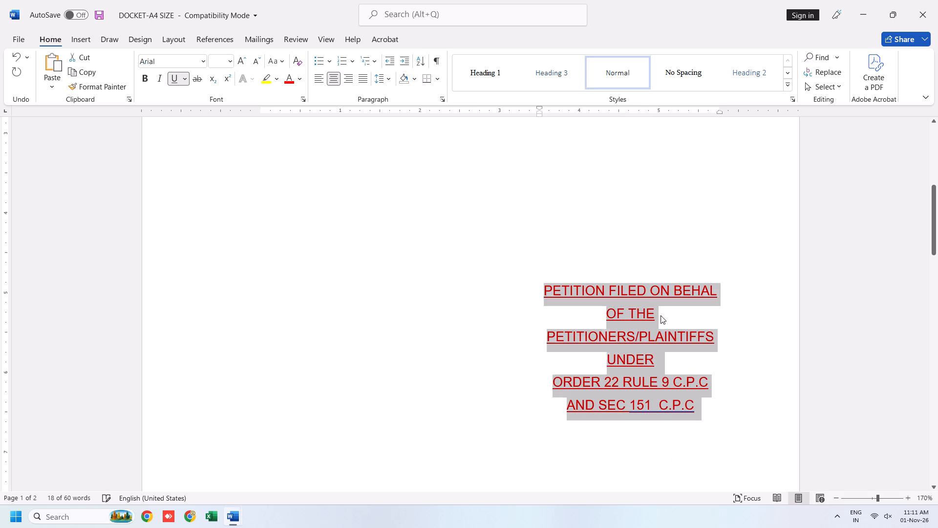
{"action": "left_click", "coordinate": [640, 336]}
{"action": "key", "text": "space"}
Insert CIVIL JUDGE: JUNIOR DIVISON-KOILKUNTLA after IN THE COURT OF THE in the docket's court heading.
{"action": "scroll", "coordinate": [620, 326], "scroll_direction": "up", "scroll_amount": 9}
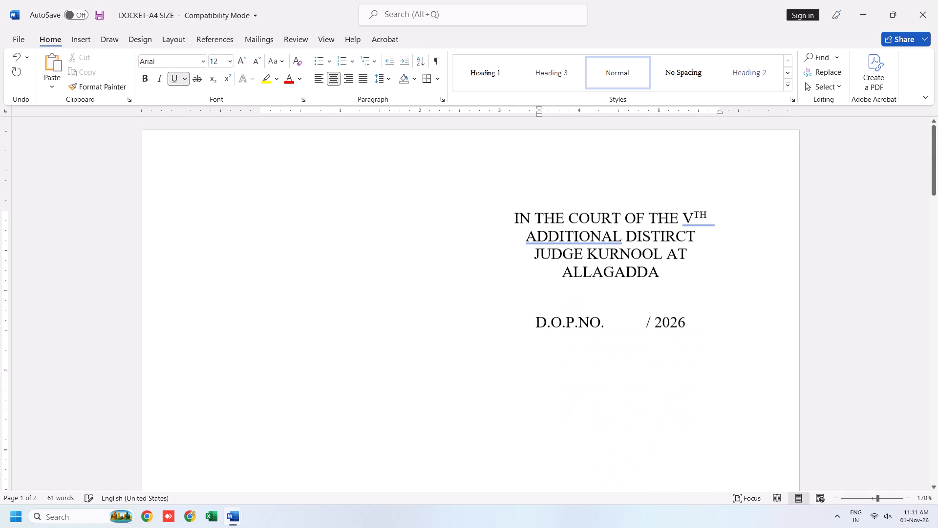
{"action": "left_click", "coordinate": [530, 235]}
{"action": "scroll", "coordinate": [544, 244], "scroll_direction": "up", "scroll_amount": 3}
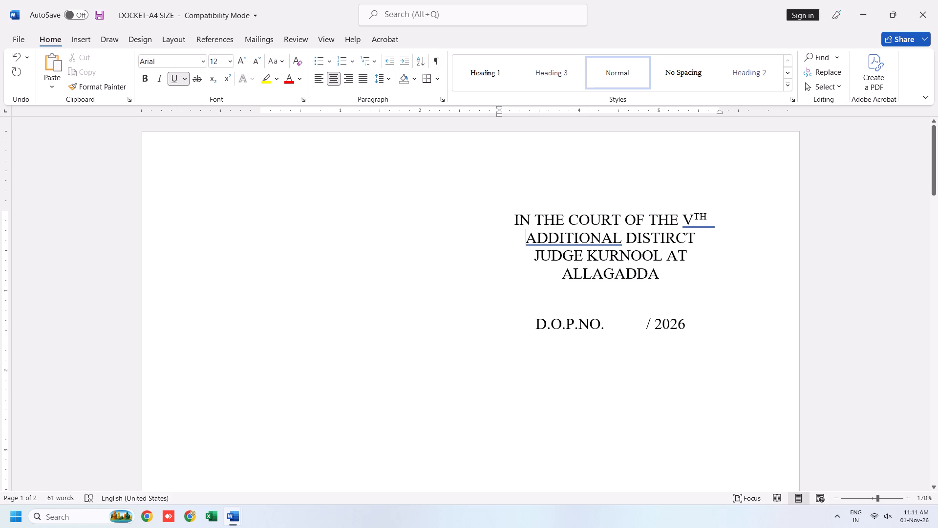
{"action": "left_click_drag", "start_coordinate": [688, 221], "coordinate": [687, 217]}
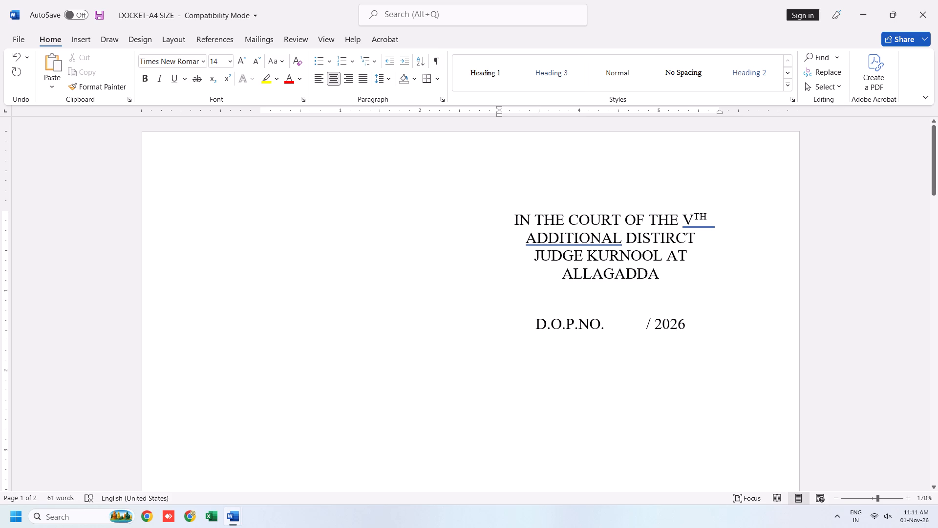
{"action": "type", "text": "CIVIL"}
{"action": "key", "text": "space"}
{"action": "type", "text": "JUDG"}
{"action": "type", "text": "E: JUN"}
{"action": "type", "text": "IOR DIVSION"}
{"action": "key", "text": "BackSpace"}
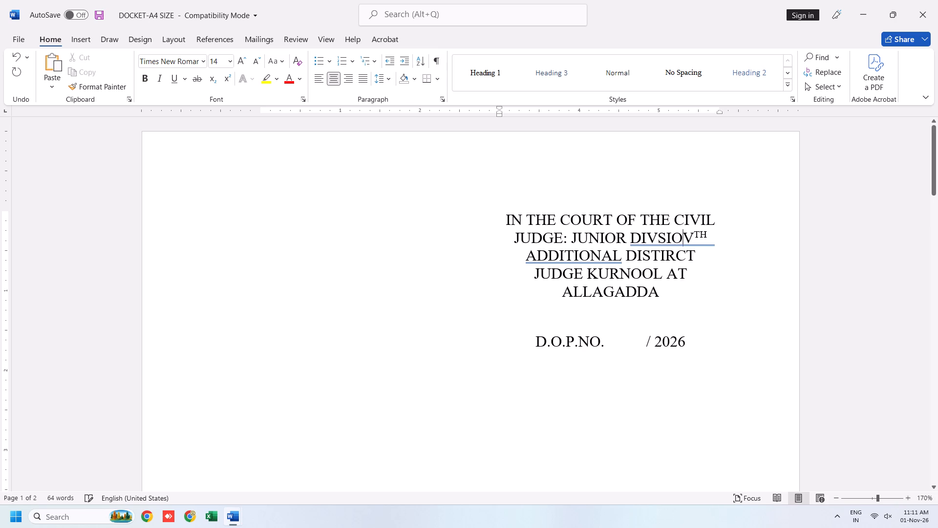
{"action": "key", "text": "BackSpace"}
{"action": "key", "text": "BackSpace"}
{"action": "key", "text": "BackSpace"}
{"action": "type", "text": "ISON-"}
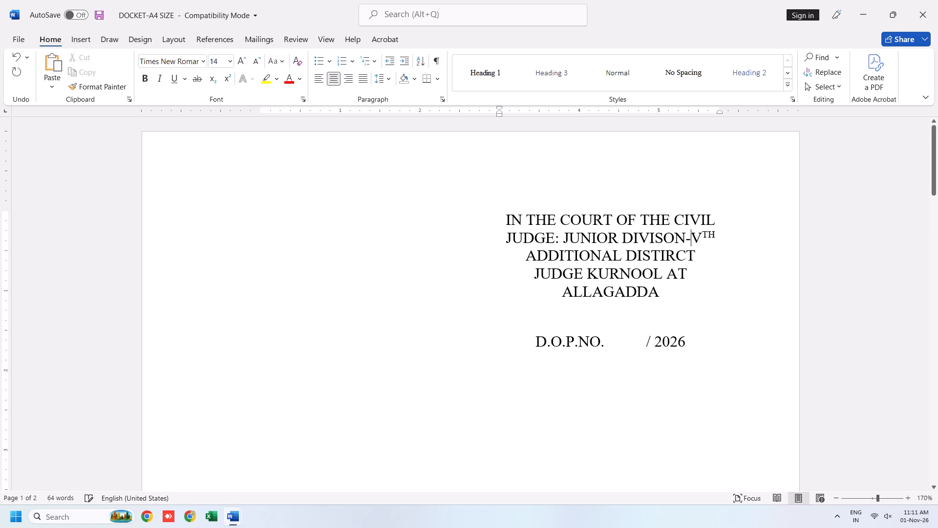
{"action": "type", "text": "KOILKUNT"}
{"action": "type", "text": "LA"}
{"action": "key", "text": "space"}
Delete the leftover Vth Additional District Judge, Kurnool at Allagadda wording from the court heading.
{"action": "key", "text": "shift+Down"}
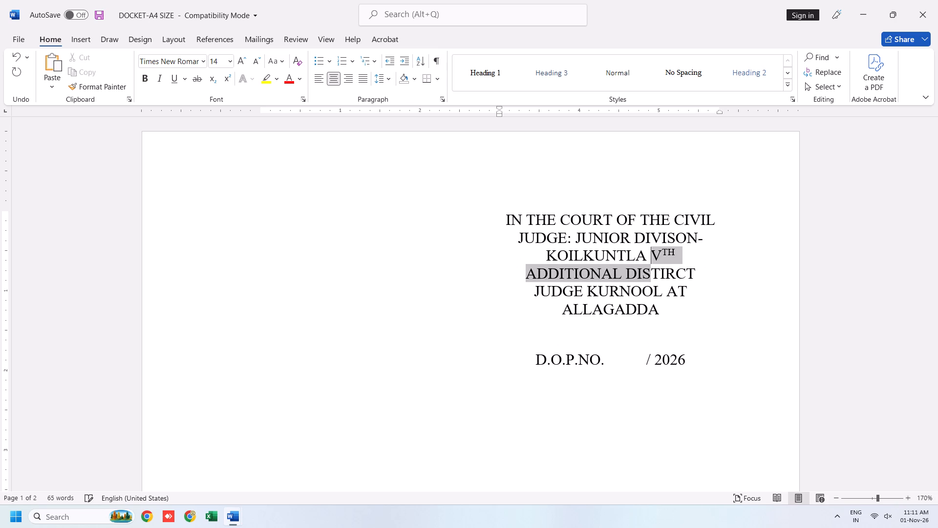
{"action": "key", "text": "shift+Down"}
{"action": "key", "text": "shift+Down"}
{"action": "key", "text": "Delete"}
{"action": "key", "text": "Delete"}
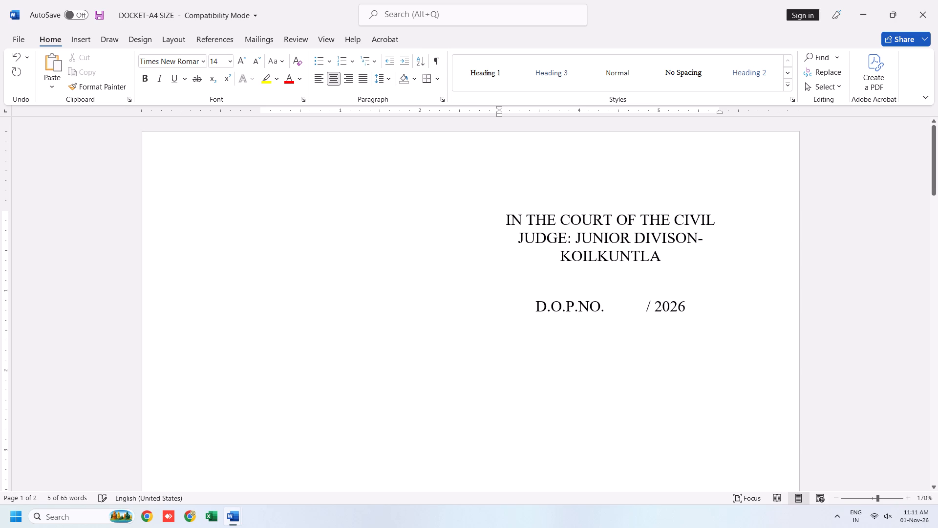
Replace the D.O.P.NO. prefix of the docket's case number with I.A.NO., keeping a blank gap before / 2026.
{"action": "left_click", "coordinate": [542, 305]}
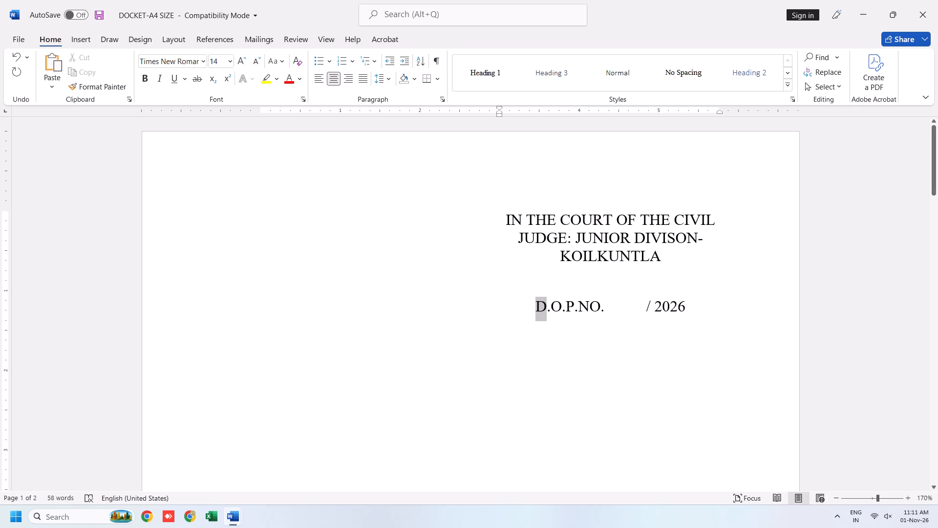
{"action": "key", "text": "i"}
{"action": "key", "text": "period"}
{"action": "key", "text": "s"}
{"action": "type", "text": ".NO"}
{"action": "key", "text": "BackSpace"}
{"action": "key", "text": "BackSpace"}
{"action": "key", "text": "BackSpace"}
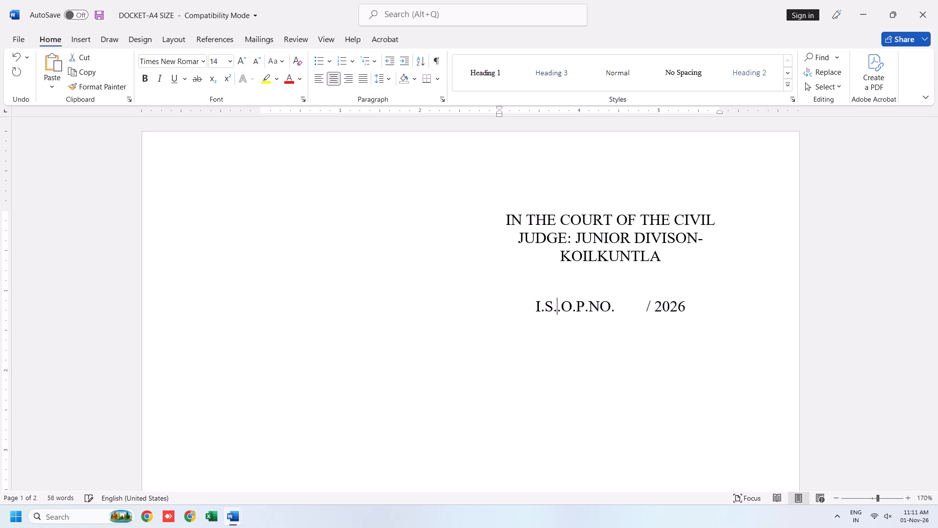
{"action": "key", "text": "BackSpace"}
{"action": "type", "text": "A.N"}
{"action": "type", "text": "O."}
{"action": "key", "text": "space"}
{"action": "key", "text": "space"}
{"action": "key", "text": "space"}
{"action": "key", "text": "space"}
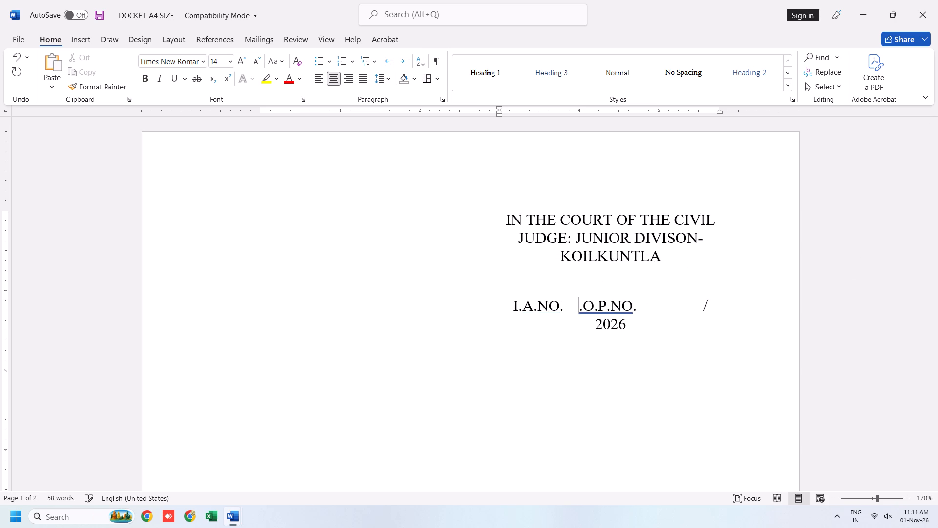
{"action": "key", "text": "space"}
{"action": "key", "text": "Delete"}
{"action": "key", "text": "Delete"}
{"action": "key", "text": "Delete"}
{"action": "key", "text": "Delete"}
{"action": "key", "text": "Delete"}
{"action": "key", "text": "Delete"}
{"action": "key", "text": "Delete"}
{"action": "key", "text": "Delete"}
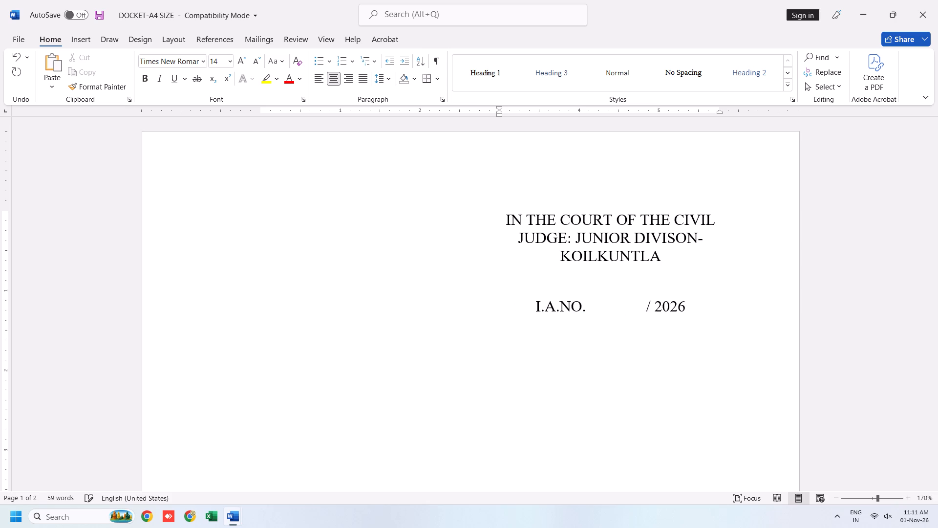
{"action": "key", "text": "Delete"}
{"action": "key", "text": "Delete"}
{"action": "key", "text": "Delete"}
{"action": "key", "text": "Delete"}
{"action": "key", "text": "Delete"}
Append IN O.S.NO.4/2019 to the case number line and apply double line spacing to it.
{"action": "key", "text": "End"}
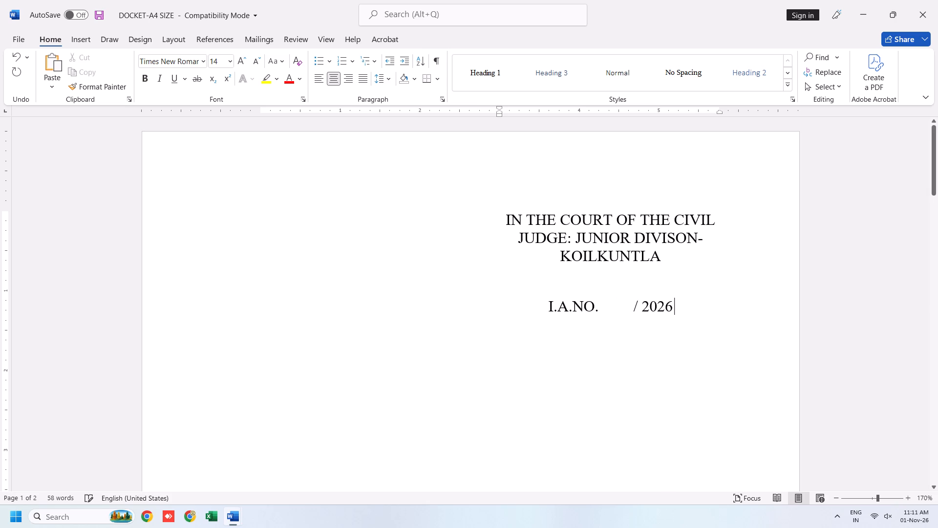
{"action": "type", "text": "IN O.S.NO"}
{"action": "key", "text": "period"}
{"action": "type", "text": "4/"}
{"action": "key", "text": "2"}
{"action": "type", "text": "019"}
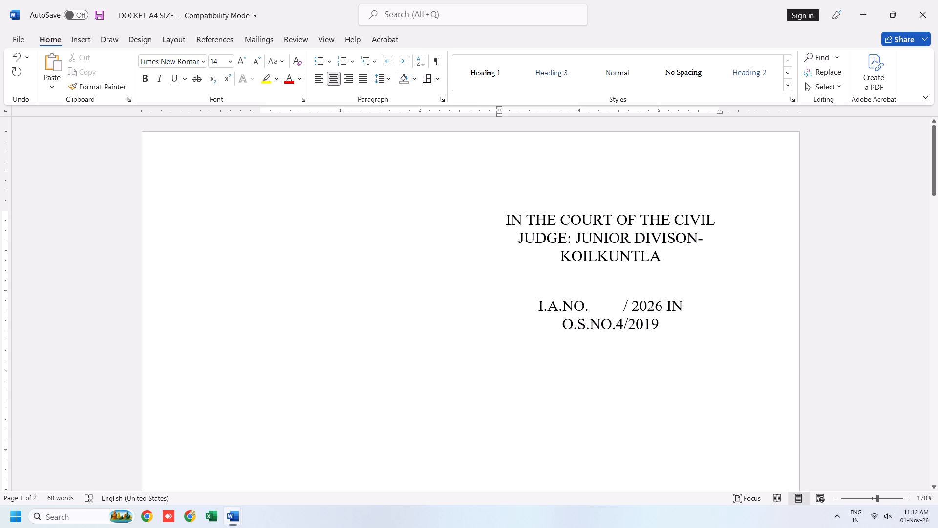
{"action": "left_click", "coordinate": [625, 312]}
{"action": "key", "text": "ctrl+2"}
{"action": "left_click", "coordinate": [607, 301]}
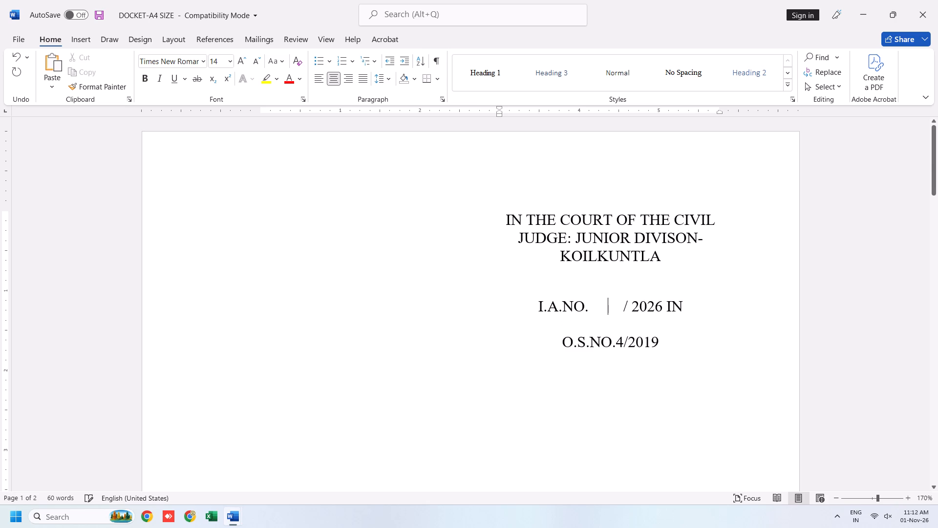
Delete blank lines above ADDRESS FOR SERVICE to pull the advocates' names up onto the first page.
{"action": "scroll", "coordinate": [605, 299], "scroll_direction": "down", "scroll_amount": 18}
{"action": "left_click", "coordinate": [568, 215]}
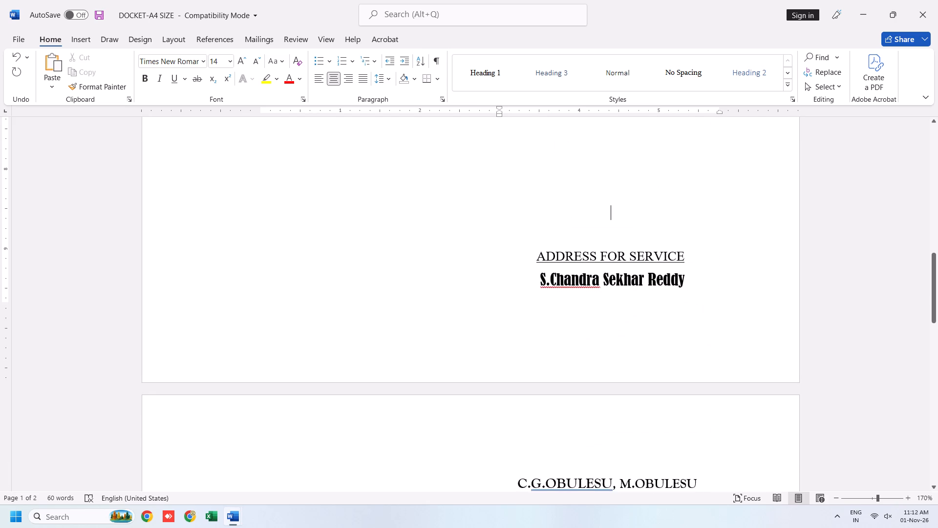
{"action": "scroll", "coordinate": [570, 219], "scroll_direction": "up", "scroll_amount": 1}
{"action": "left_click", "coordinate": [564, 205]}
{"action": "key", "text": "Delete"}
{"action": "left_click", "coordinate": [564, 203]}
{"action": "key", "text": "Delete"}
Remove the first advocate's name and its comma from the two-name line, and pad the remaining name with spaces to centre it.
{"action": "left_click_drag", "start_coordinate": [513, 299], "coordinate": [514, 299]}
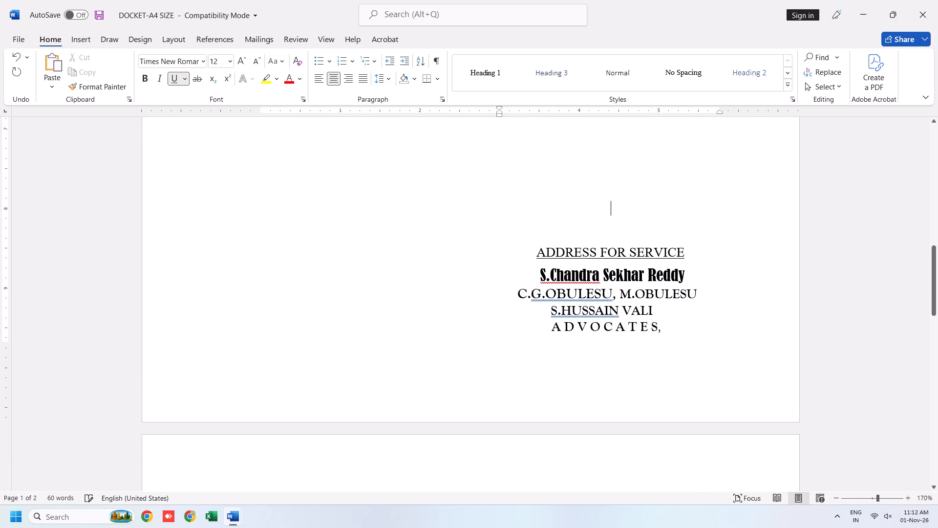
{"action": "left_click_drag", "start_coordinate": [514, 299], "coordinate": [571, 299]}
{"action": "key", "text": "Delete"}
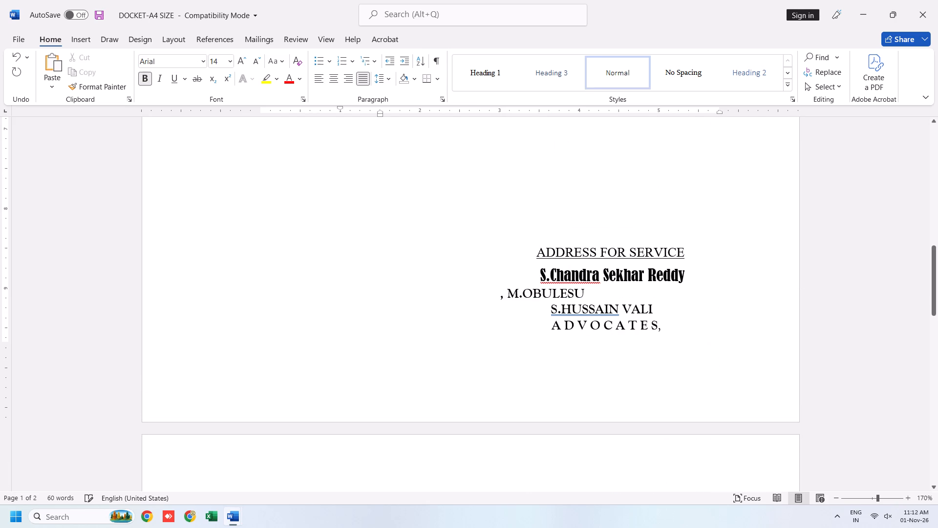
{"action": "key", "text": "Delete"}
{"action": "key", "text": "Delete"}
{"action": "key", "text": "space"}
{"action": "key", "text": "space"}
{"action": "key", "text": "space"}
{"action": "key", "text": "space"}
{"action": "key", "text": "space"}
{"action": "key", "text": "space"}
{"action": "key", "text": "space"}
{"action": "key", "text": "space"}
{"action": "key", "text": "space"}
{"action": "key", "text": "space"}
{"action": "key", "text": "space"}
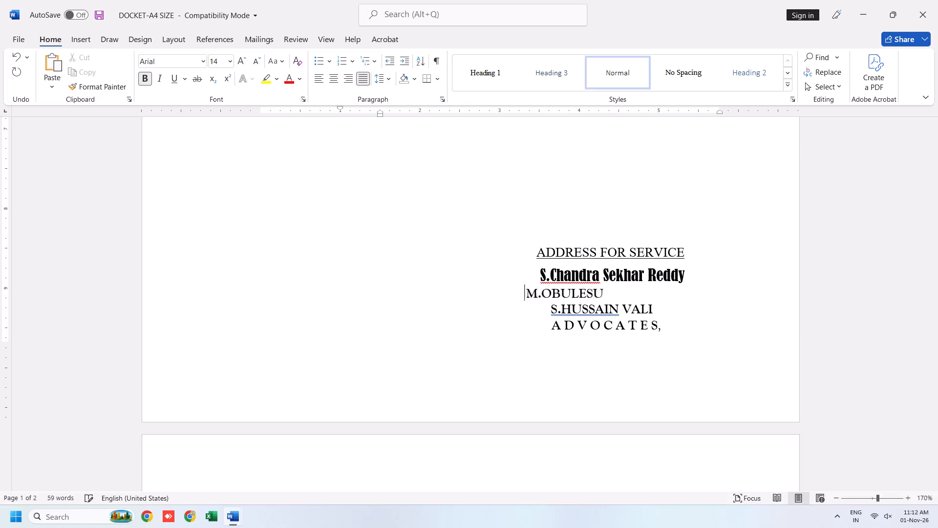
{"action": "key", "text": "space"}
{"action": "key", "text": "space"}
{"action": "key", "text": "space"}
Delete another blank line directly above ADDRESS FOR SERVICE to bring the Koilkuntla address line onto the first page.
{"action": "left_click", "coordinate": [602, 227]}
{"action": "key", "text": "Delete"}
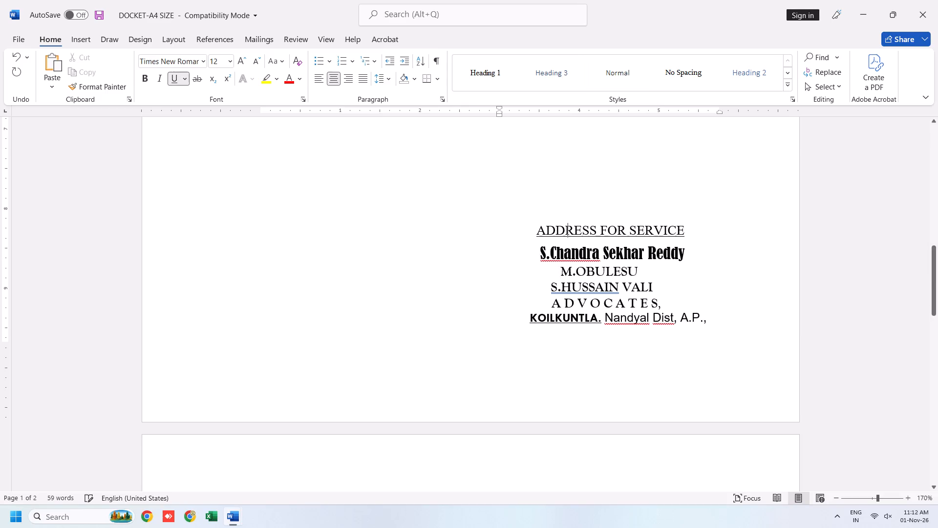
{"action": "left_click", "coordinate": [600, 205]}
Delete two blank lines above the docket's petition title.
{"action": "scroll", "coordinate": [607, 204], "scroll_direction": "down", "scroll_amount": 4}
{"action": "scroll", "coordinate": [612, 209], "scroll_direction": "up", "scroll_amount": 10}
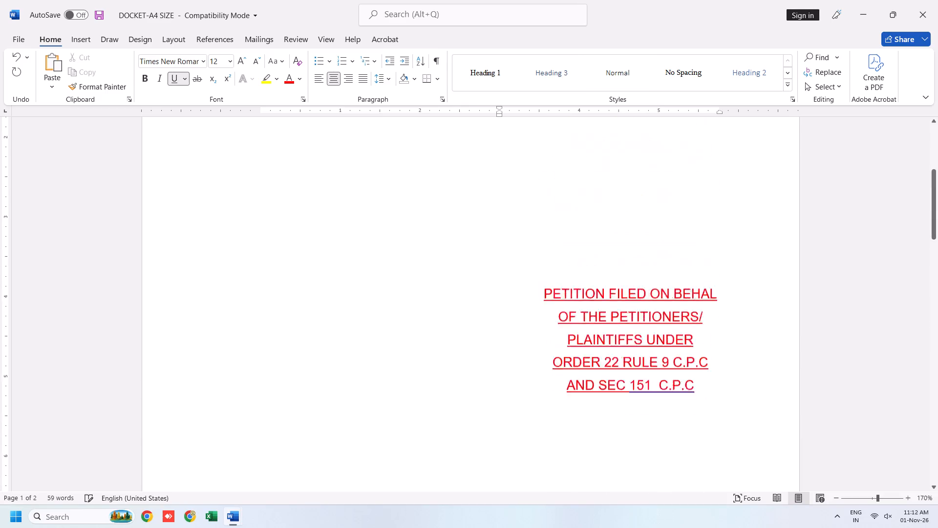
{"action": "scroll", "coordinate": [612, 208], "scroll_direction": "up", "scroll_amount": 7}
{"action": "scroll", "coordinate": [614, 305], "scroll_direction": "down", "scroll_amount": 5}
{"action": "left_click", "coordinate": [594, 324]}
{"action": "left_click", "coordinate": [591, 299]}
{"action": "key", "text": "Delete"}
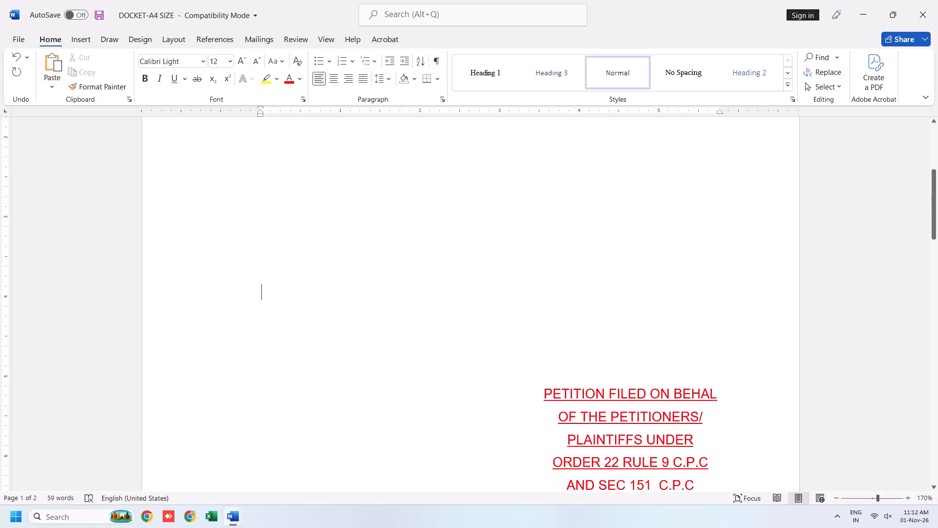
{"action": "key", "text": "Delete"}
Add two blank lines between the petition title and ADDRESS FOR SERVICE, adjusting the gap so the address block stays on page one.
{"action": "scroll", "coordinate": [590, 278], "scroll_direction": "down", "scroll_amount": 9}
{"action": "left_click", "coordinate": [589, 282]}
{"action": "key", "text": "Return"}
{"action": "key", "text": "Return"}
{"action": "scroll", "coordinate": [606, 262], "scroll_direction": "down", "scroll_amount": 3}
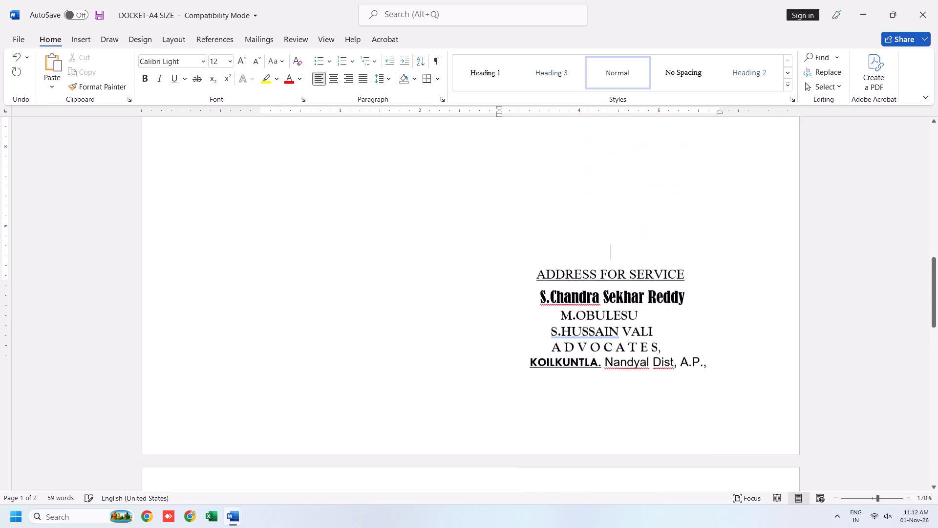
{"action": "scroll", "coordinate": [629, 284], "scroll_direction": "down", "scroll_amount": 2}
{"action": "key", "text": "Delete"}
{"action": "scroll", "coordinate": [639, 269], "scroll_direction": "up", "scroll_amount": 2}
{"action": "key", "text": "Return"}
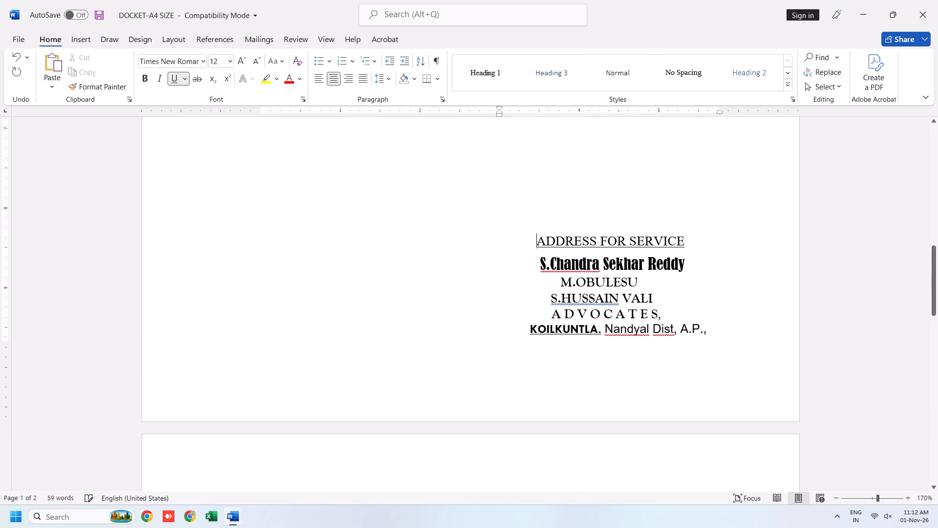
Print only the docket's first page on the Brother DCP-B7640DW printer.
{"action": "scroll", "coordinate": [639, 261], "scroll_direction": "up", "scroll_amount": 14}
{"action": "left_click", "coordinate": [533, 183]}
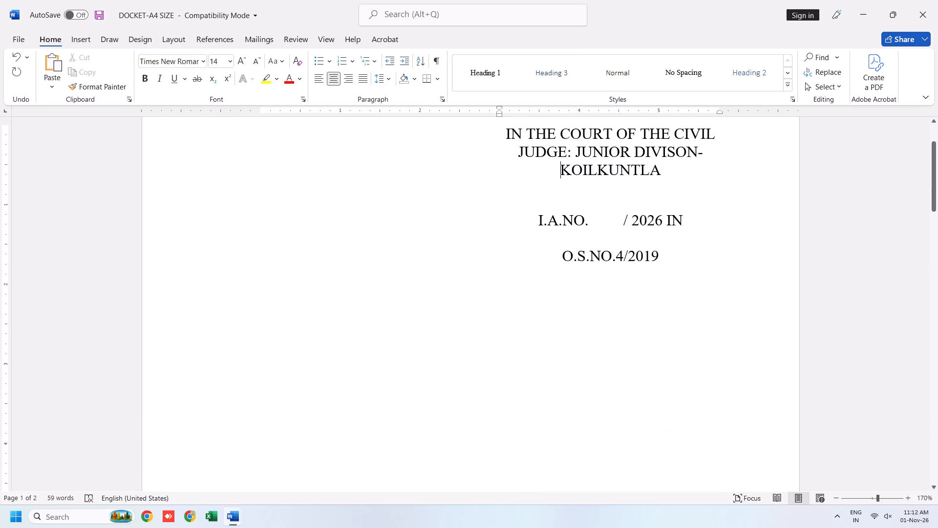
{"action": "key", "text": "ctrl+p"}
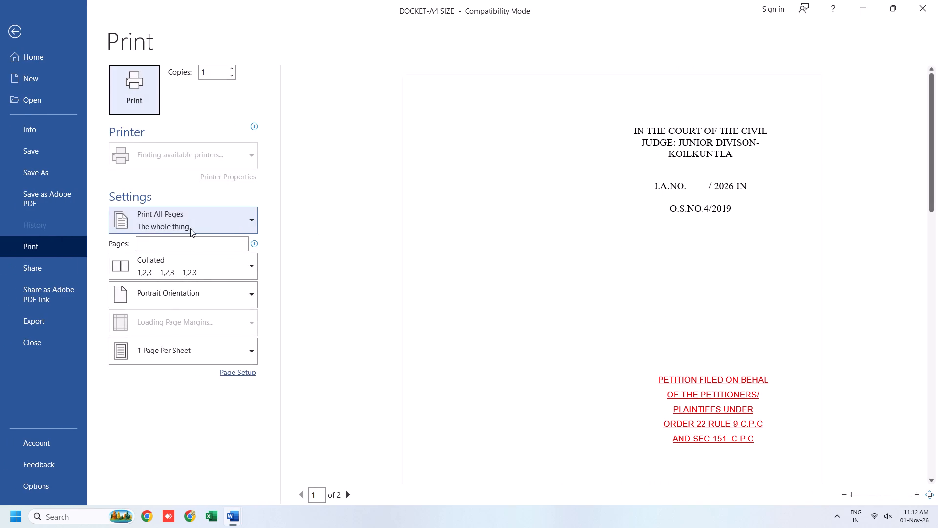
{"action": "left_click", "coordinate": [167, 227]}
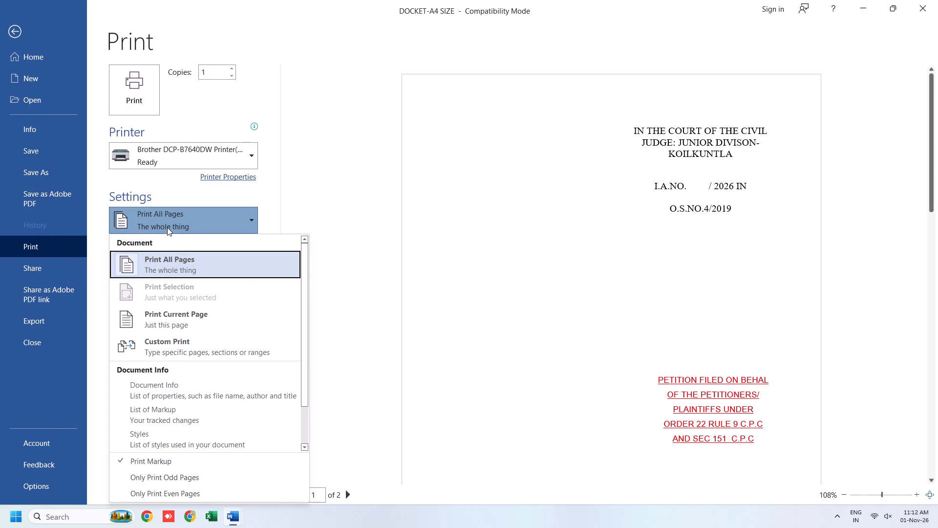
{"action": "left_click", "coordinate": [186, 320]}
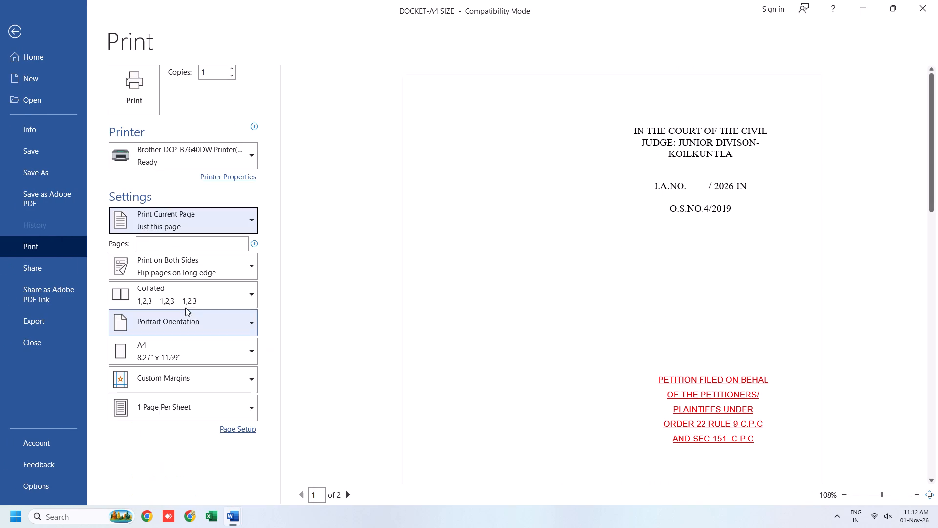
{"action": "left_click", "coordinate": [130, 96]}
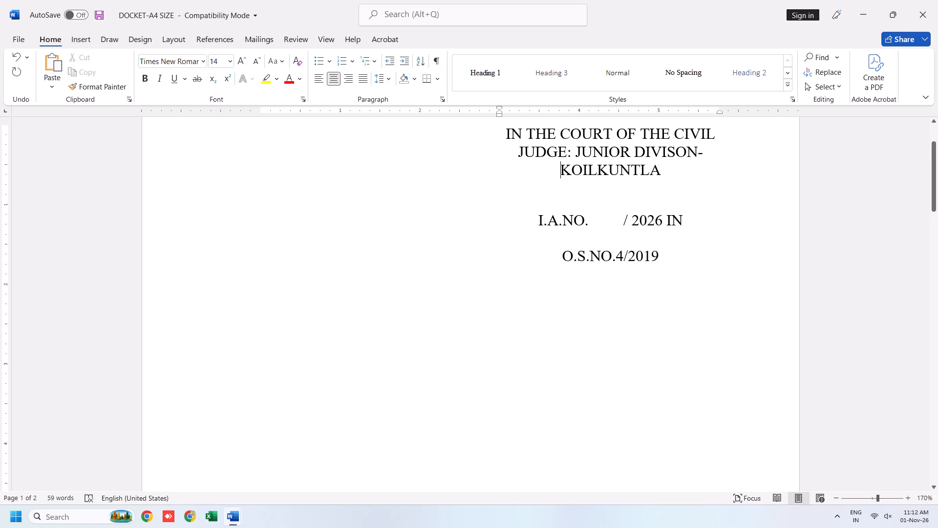
Switch to O.S.NO.4-2019-IMPLEAD and look through the Order 22 Rule 9 petition and the party list of the affidavit following it.
{"action": "left_click", "coordinate": [678, 288]}
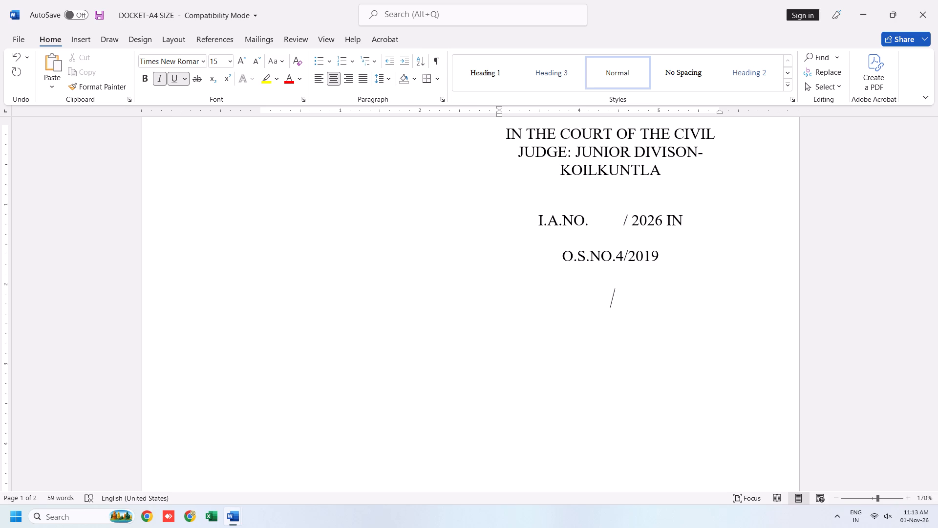
{"action": "key", "text": "alt+Tab"}
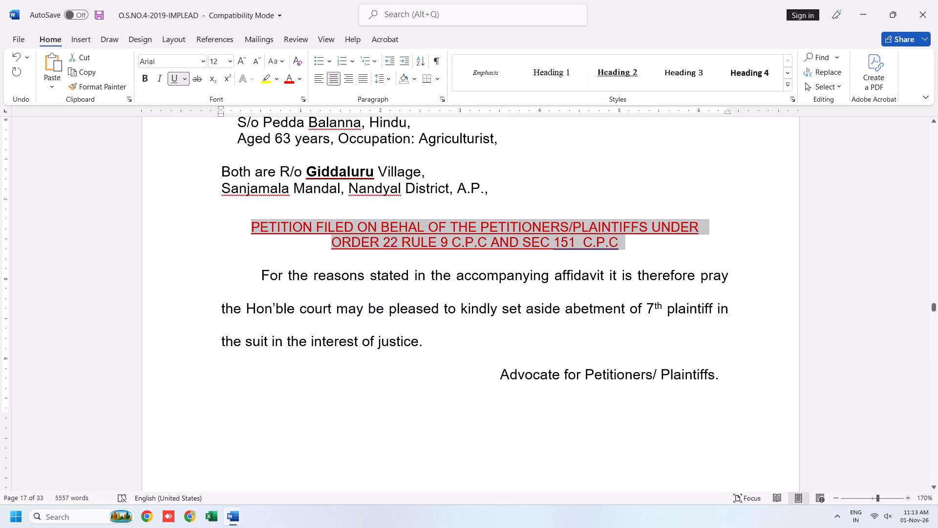
{"action": "key", "text": "Page_Down"}
{"action": "key", "text": "Page_Down"}
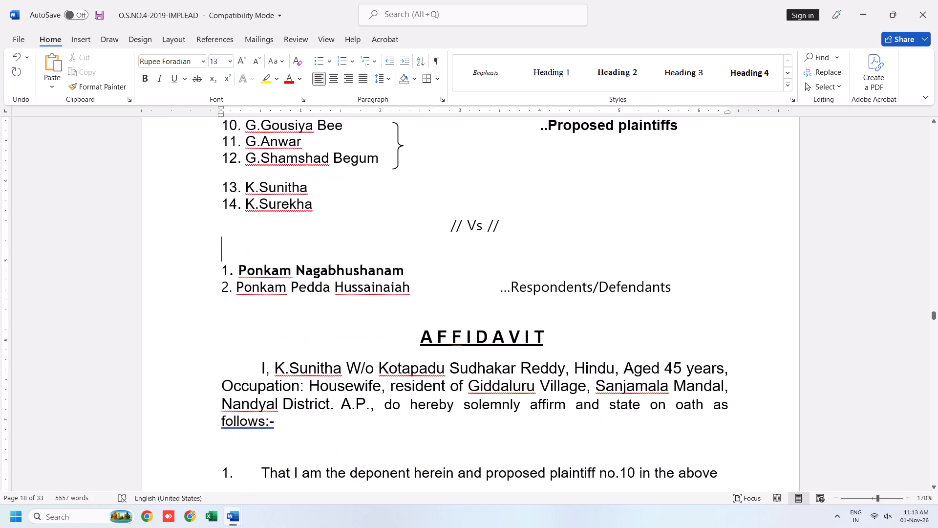
{"action": "key", "text": "Page_Down"}
{"action": "key", "text": "Page_Up"}
{"action": "key", "text": "Page_Up"}
{"action": "key", "text": "Page_Up"}
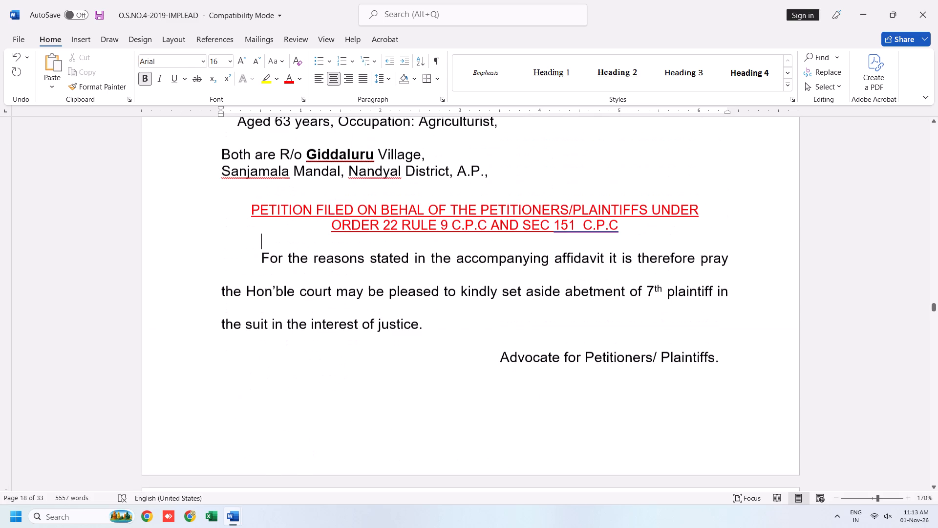
{"action": "key", "text": "Page_Down"}
{"action": "key", "text": "Up"}
{"action": "key", "text": "Up"}
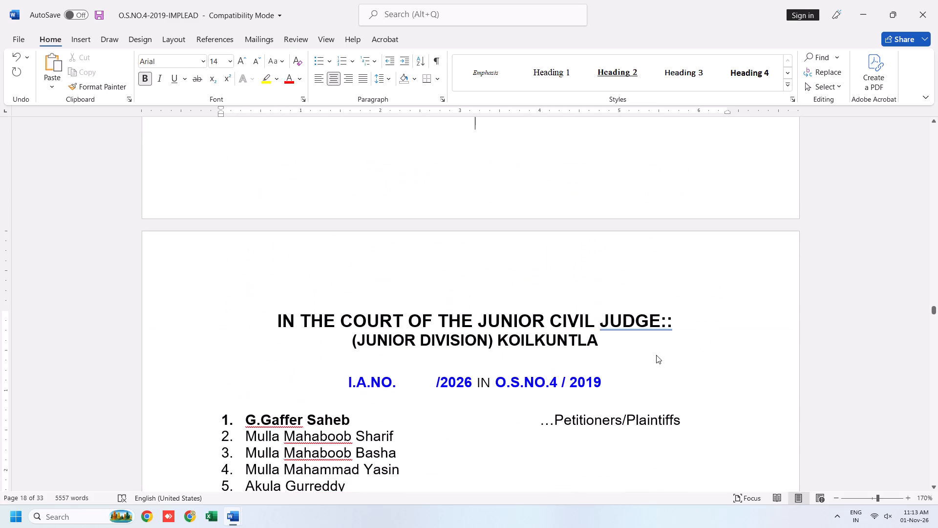
{"action": "scroll", "coordinate": [734, 369], "scroll_direction": "down", "scroll_amount": 3}
{"action": "scroll", "coordinate": [322, 434], "scroll_direction": "down", "scroll_amount": 4}
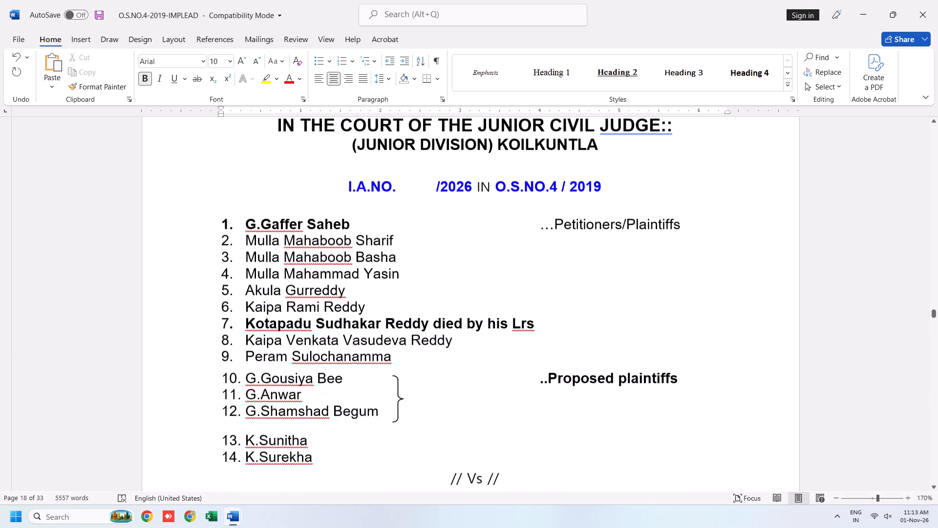
{"action": "scroll", "coordinate": [685, 437], "scroll_direction": "down", "scroll_amount": 1}
{"action": "left_click", "coordinate": [466, 257]}
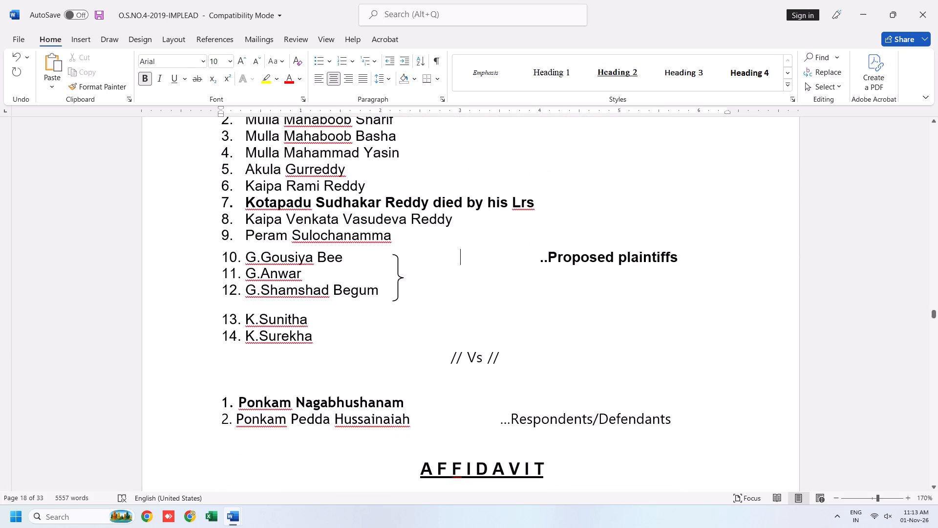
Copy the whole party list, from the first plaintiff through the respondents, from the set-aside-abatement affidavit preceding the Order 22 Rule 9 petition.
{"action": "scroll", "coordinate": [466, 257], "scroll_direction": "up", "scroll_amount": 14}
{"action": "key", "text": "Page_Up"}
{"action": "key", "text": "Page_Up"}
{"action": "key", "text": "Page_Up"}
{"action": "key", "text": "Page_Up"}
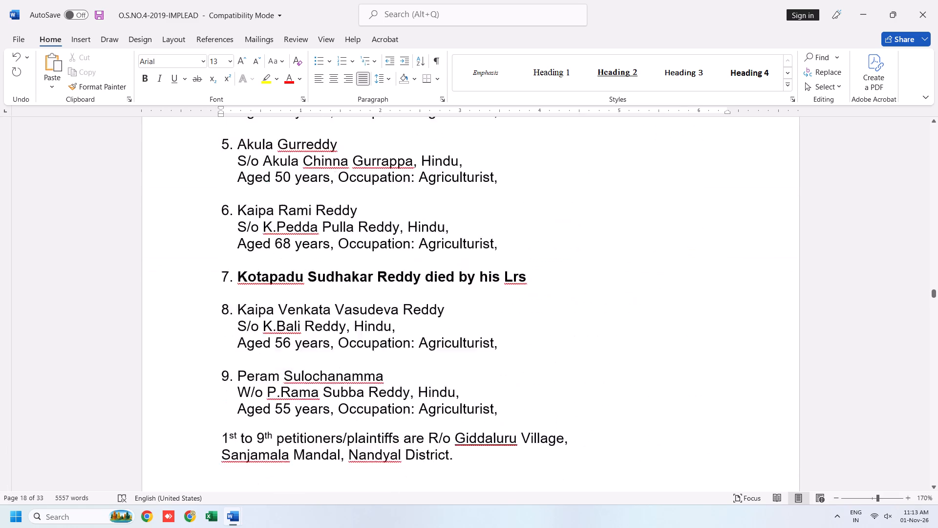
{"action": "key", "text": "Page_Up"}
{"action": "key", "text": "Page_Up"}
{"action": "key", "text": "Page_Up"}
{"action": "key", "text": "Page_Up"}
{"action": "scroll", "coordinate": [458, 255], "scroll_direction": "up", "scroll_amount": 4}
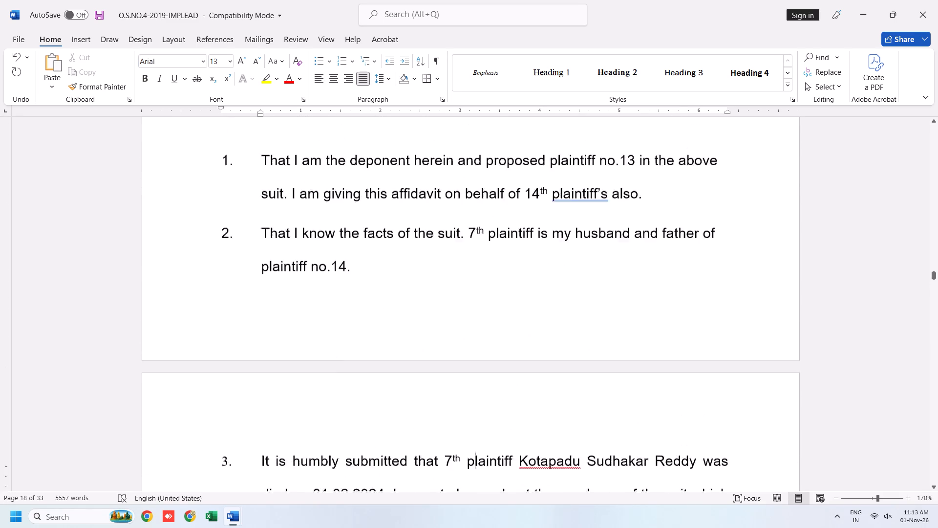
{"action": "scroll", "coordinate": [464, 243], "scroll_direction": "up", "scroll_amount": 13}
{"action": "scroll", "coordinate": [283, 245], "scroll_direction": "up", "scroll_amount": 2}
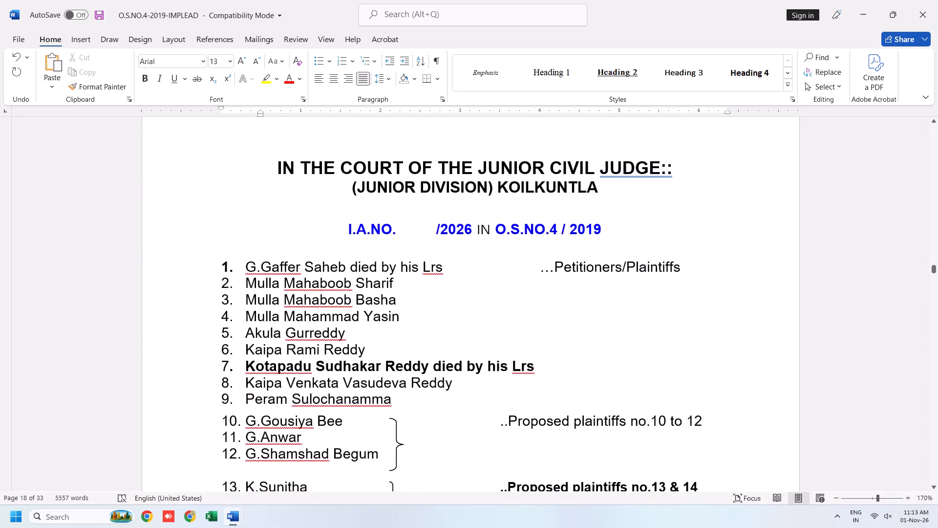
{"action": "left_click_drag", "start_coordinate": [222, 265], "coordinate": [704, 316]}
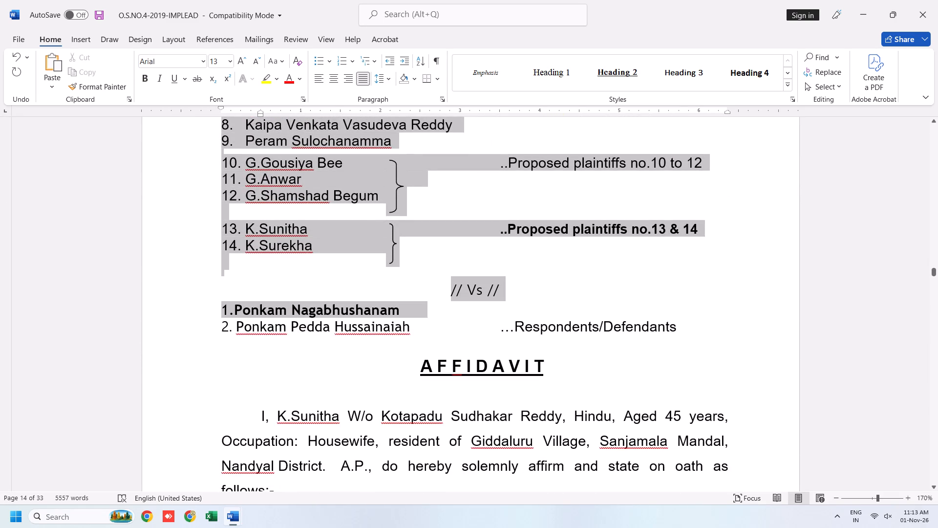
{"action": "left_click_drag", "start_coordinate": [704, 316], "coordinate": [705, 326]}
{"action": "key", "text": "ctrl+c"}
Replace plaintiffs 1 to 14 in the delay-condonation affidavit after the Order 22 Rule 9 petition with the copied party list.
{"action": "key", "text": "Page_Down"}
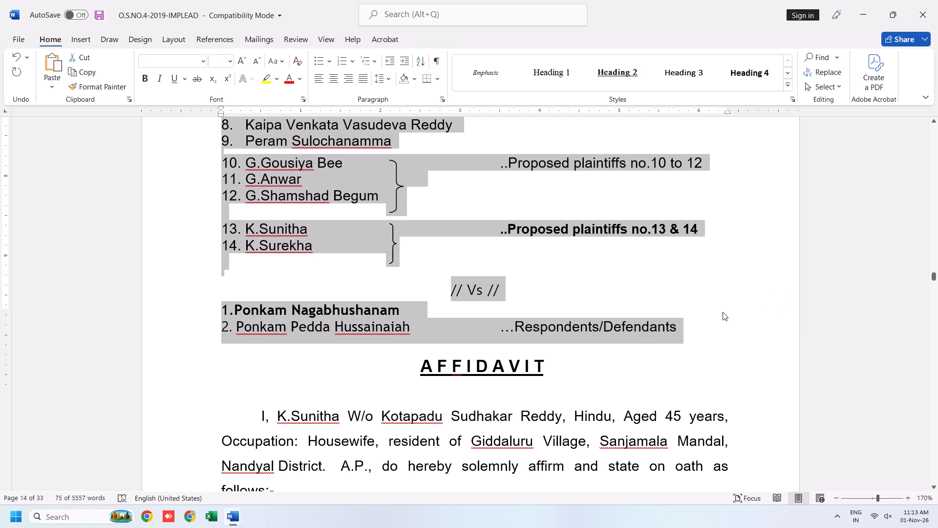
{"action": "key", "text": "Page_Down"}
{"action": "key", "text": "Page_Down"}
{"action": "key", "text": "Page_Down"}
{"action": "key", "text": "Page_Down"}
{"action": "key", "text": "Page_Down"}
{"action": "key", "text": "Page_Down"}
{"action": "key", "text": "Page_Down"}
{"action": "key", "text": "Page_Down"}
{"action": "key", "text": "Page_Down"}
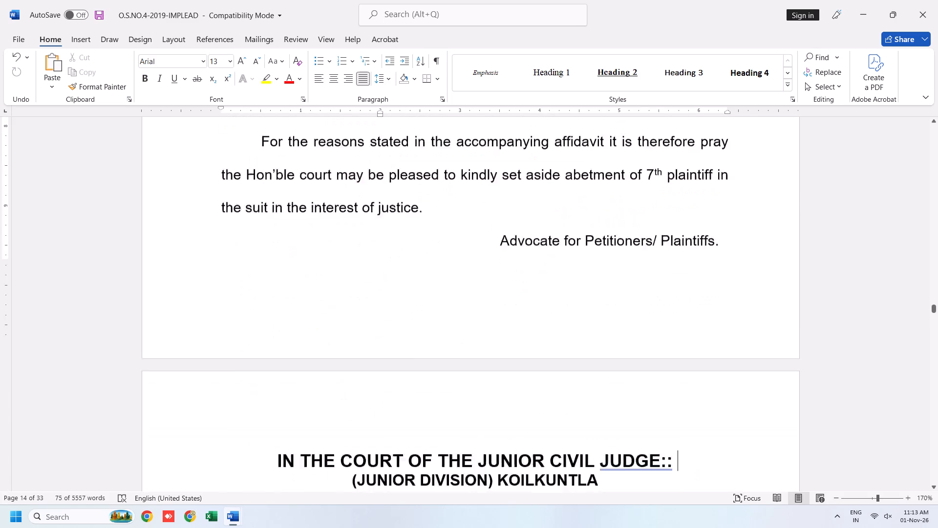
{"action": "key", "text": "Page_Down"}
{"action": "scroll", "coordinate": [395, 297], "scroll_direction": "up", "scroll_amount": 8}
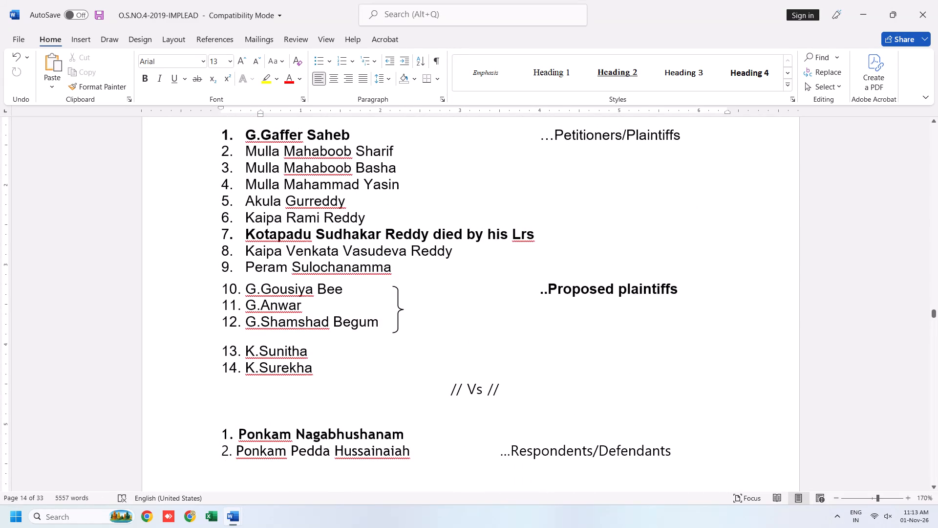
{"action": "left_click_drag", "start_coordinate": [218, 132], "coordinate": [356, 388]}
{"action": "left_click_drag", "start_coordinate": [357, 381], "coordinate": [356, 366]}
{"action": "scroll", "coordinate": [358, 335], "scroll_direction": "up", "scroll_amount": 3}
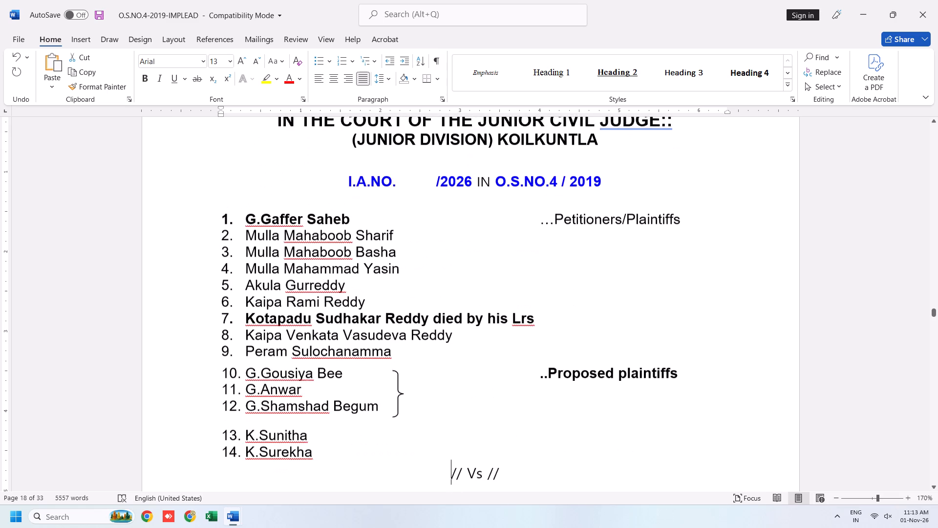
{"action": "left_click_drag", "start_coordinate": [221, 198], "coordinate": [355, 442]}
{"action": "key", "text": "ctrl+v"}
{"action": "scroll", "coordinate": [417, 388], "scroll_direction": "up", "scroll_amount": 5}
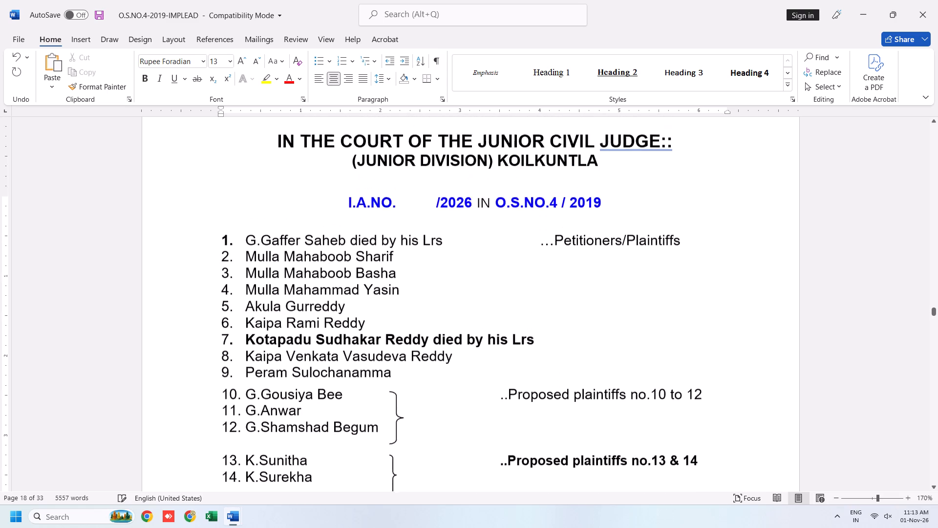
Apply the formatting of the "do hereby solemnly affirm" text to the whole deponent introduction paragraph and set its line spacing to 1.5.
{"action": "scroll", "coordinate": [467, 349], "scroll_direction": "down", "scroll_amount": 14}
{"action": "left_click", "coordinate": [368, 339]}
{"action": "left_click", "coordinate": [309, 258]}
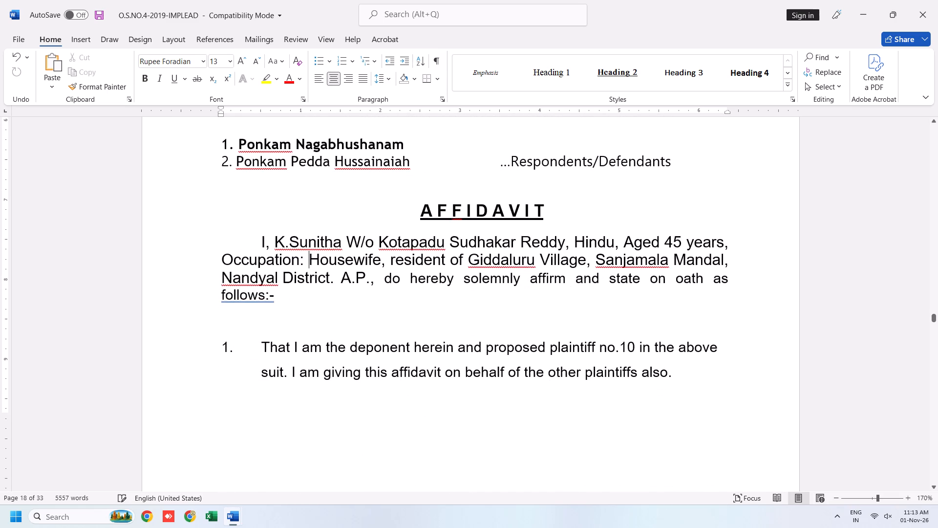
{"action": "left_click", "coordinate": [377, 275]}
{"action": "left_click", "coordinate": [468, 290]}
{"action": "left_click", "coordinate": [429, 277]}
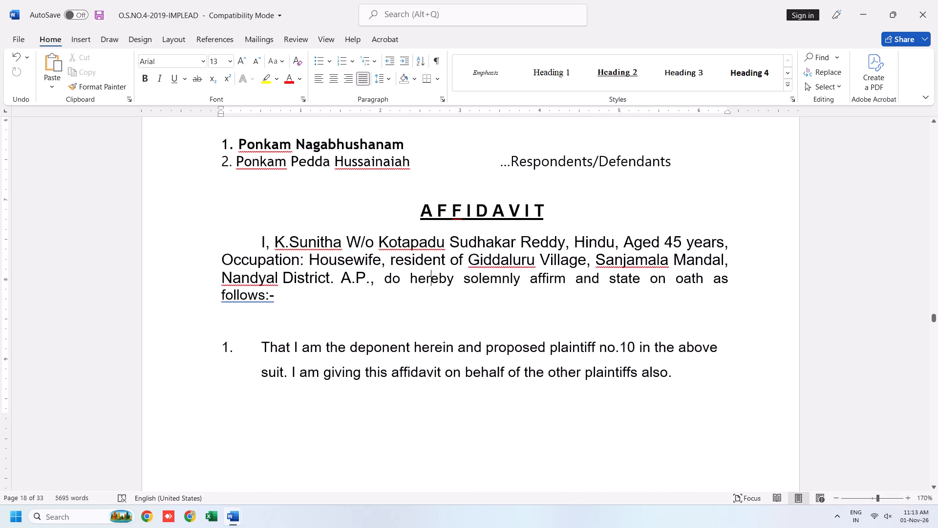
{"action": "left_click", "coordinate": [107, 88]}
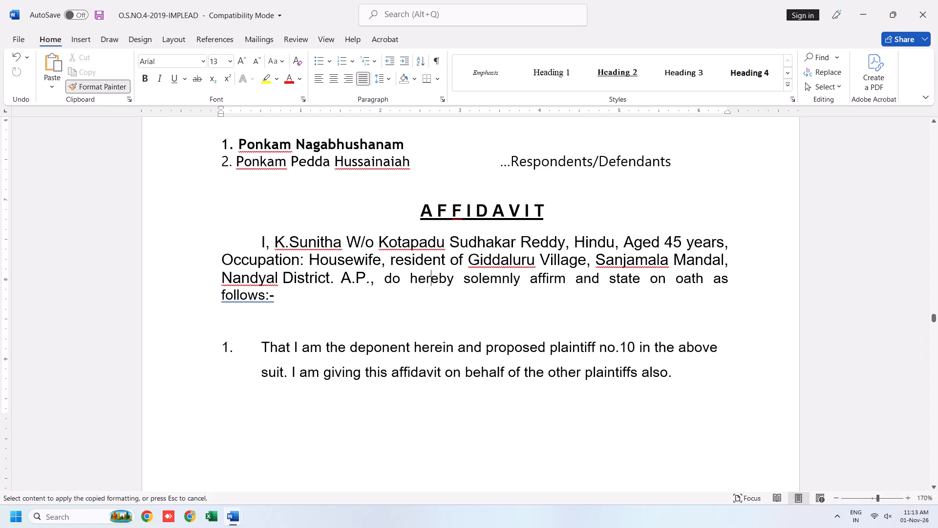
{"action": "left_click_drag", "start_coordinate": [262, 242], "coordinate": [308, 306]}
{"action": "left_click", "coordinate": [258, 264]}
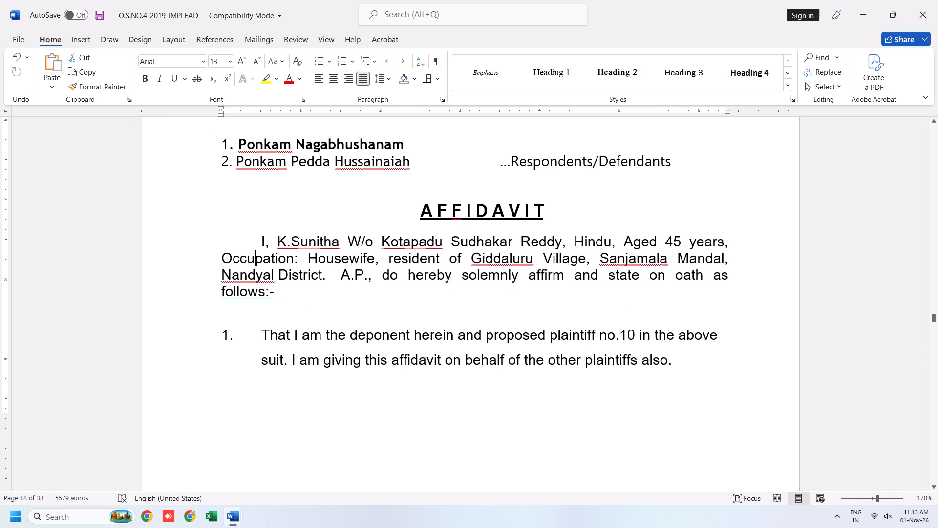
{"action": "key", "text": "ctrl+5"}
{"action": "left_click", "coordinate": [267, 339]}
Delete the duplicate "// Vs //" and respondents block, with the blank line after it, above the AFFIDAVIT heading.
{"action": "scroll", "coordinate": [267, 339], "scroll_direction": "up", "scroll_amount": 10}
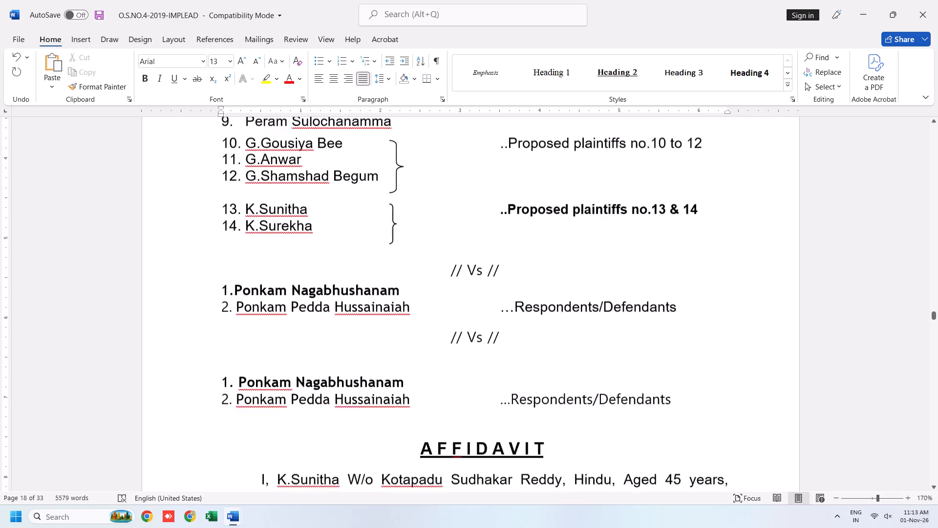
{"action": "scroll", "coordinate": [349, 362], "scroll_direction": "down", "scroll_amount": 2}
{"action": "left_click", "coordinate": [208, 255]}
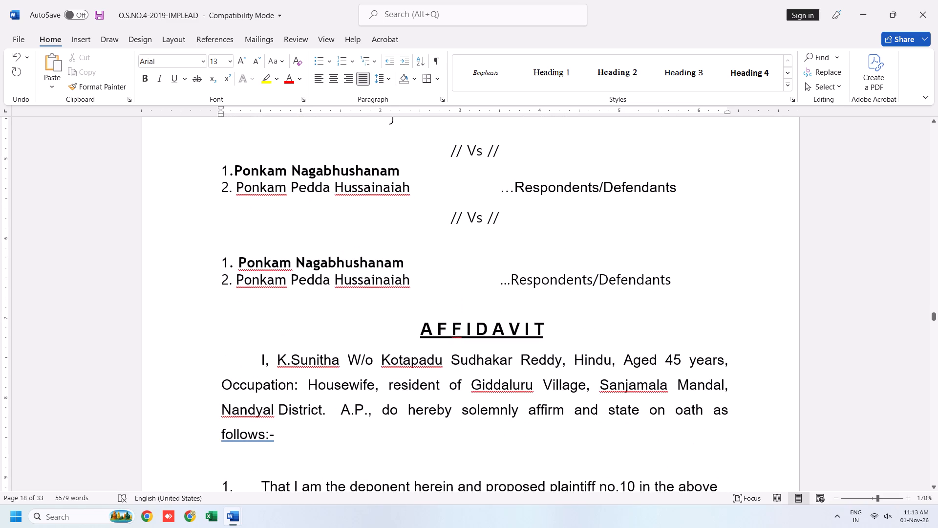
{"action": "left_click", "coordinate": [393, 280]}
{"action": "left_click_drag", "start_coordinate": [423, 213], "coordinate": [615, 289]}
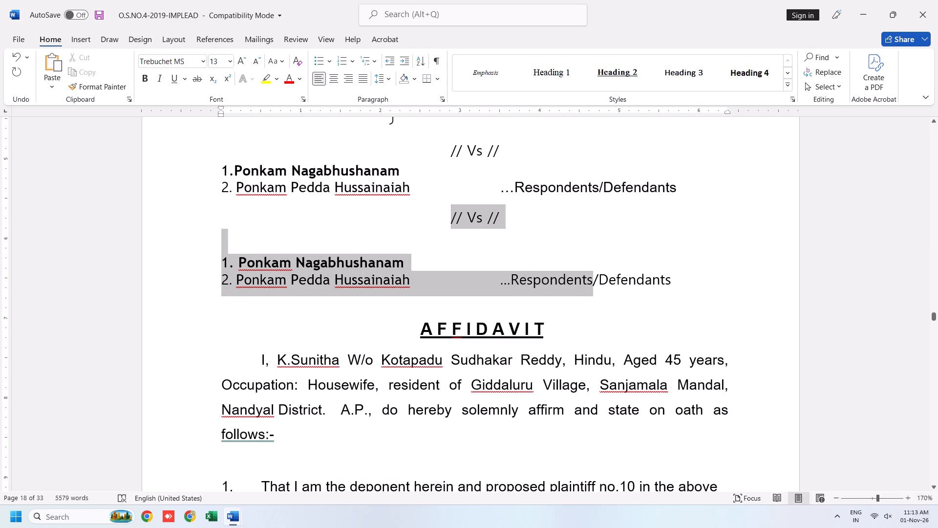
{"action": "left_click_drag", "start_coordinate": [615, 289], "coordinate": [692, 305]}
{"action": "left_click_drag", "start_coordinate": [744, 299], "coordinate": [779, 292]}
{"action": "key", "text": "Delete"}
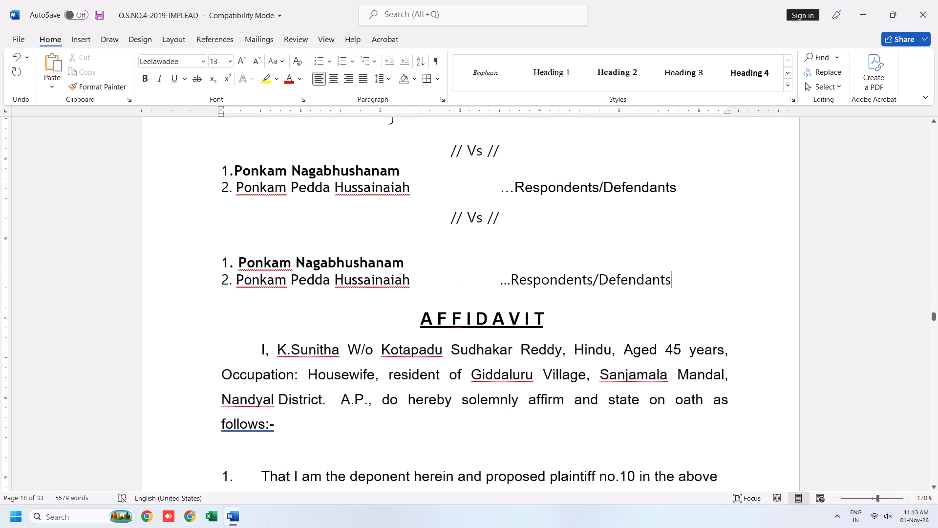
{"action": "left_click_drag", "start_coordinate": [433, 210], "coordinate": [740, 284]}
{"action": "key", "text": "Delete"}
{"action": "scroll", "coordinate": [432, 330], "scroll_direction": "down", "scroll_amount": 3}
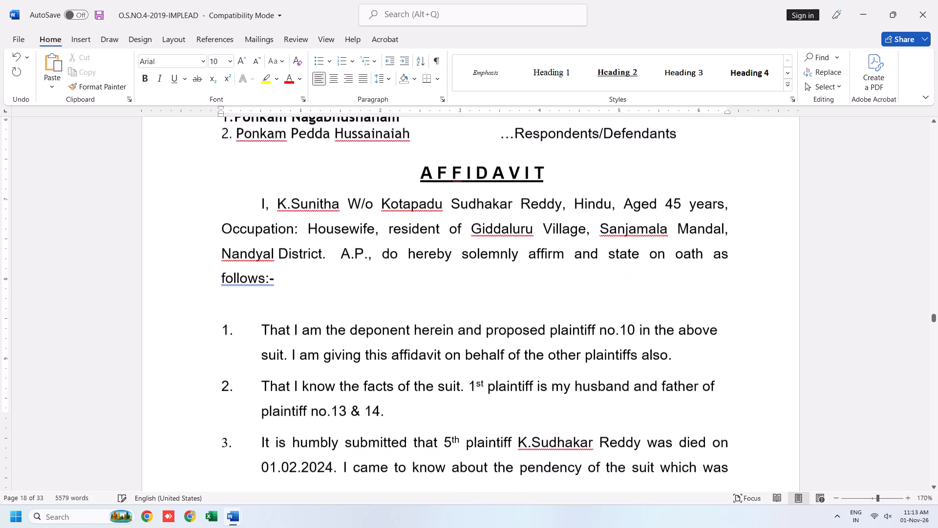
Look through the delay-condonation affidavit's updated heading and numbered body paragraphs down to the deponent's signature.
{"action": "left_click", "coordinate": [360, 302]}
{"action": "left_click", "coordinate": [493, 280]}
{"action": "scroll", "coordinate": [493, 279], "scroll_direction": "up", "scroll_amount": 7}
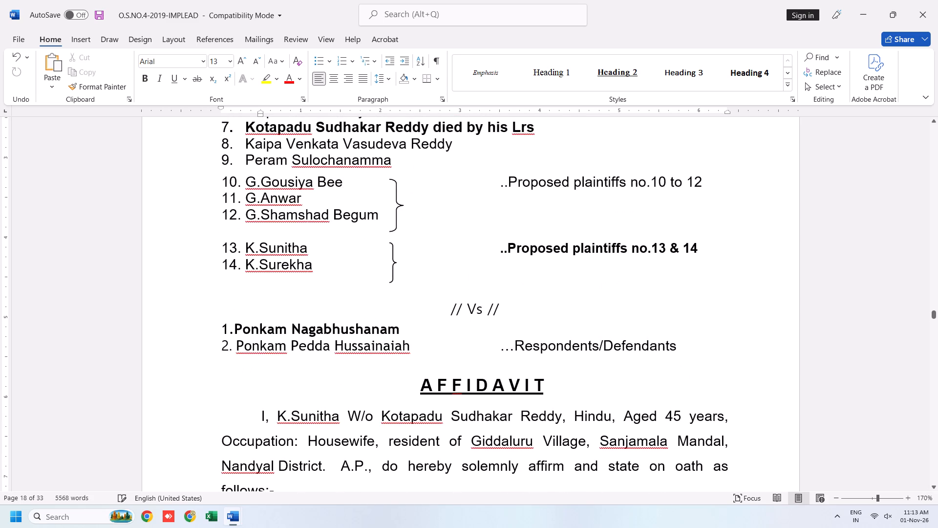
{"action": "key", "text": "Page_Down"}
{"action": "key", "text": "Page_Down"}
{"action": "key", "text": "Page_Down"}
{"action": "key", "text": "Page_Down"}
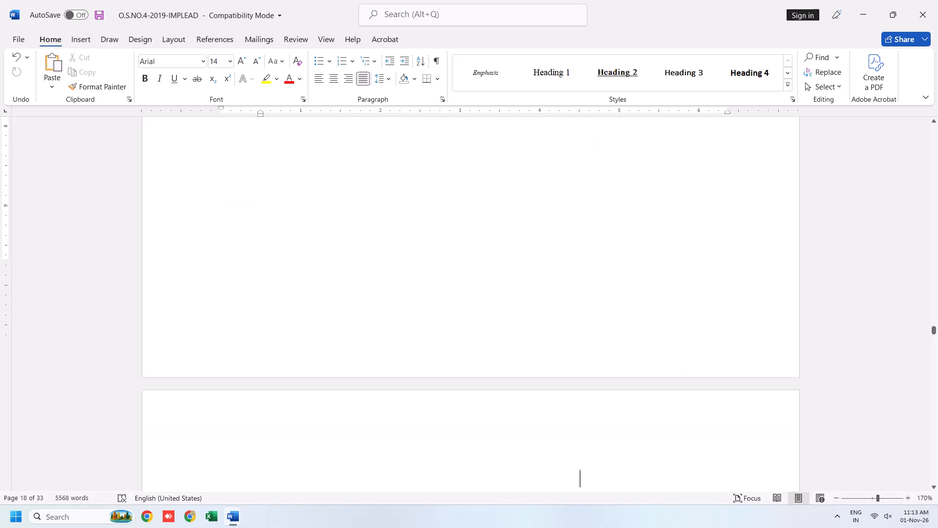
{"action": "key", "text": "Page_Up"}
{"action": "key", "text": "Page_Up"}
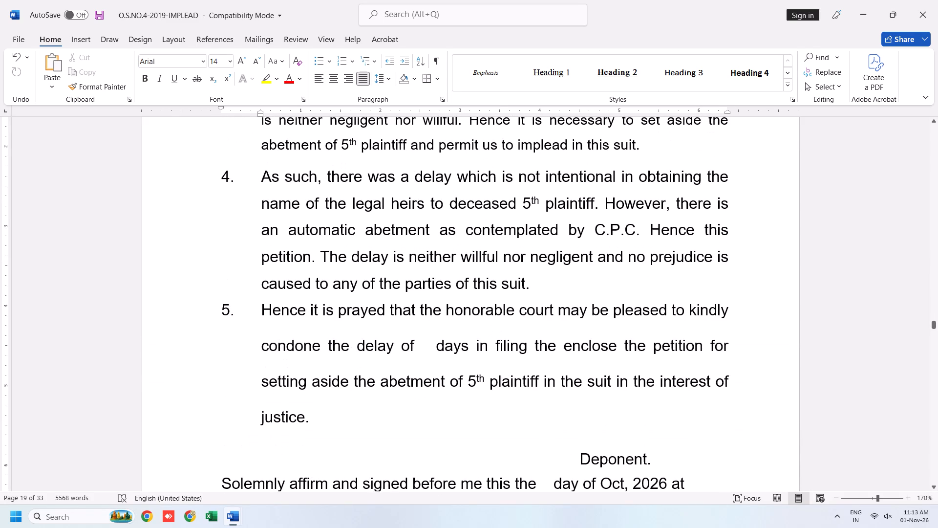
Copy numbered paragraphs 1 to 3 from the body of the set-aside-abatement affidavit.
{"action": "key", "text": "Page_Up"}
{"action": "key", "text": "Page_Up"}
{"action": "key", "text": "Page_Up"}
{"action": "key", "text": "Page_Up"}
{"action": "key", "text": "Page_Up"}
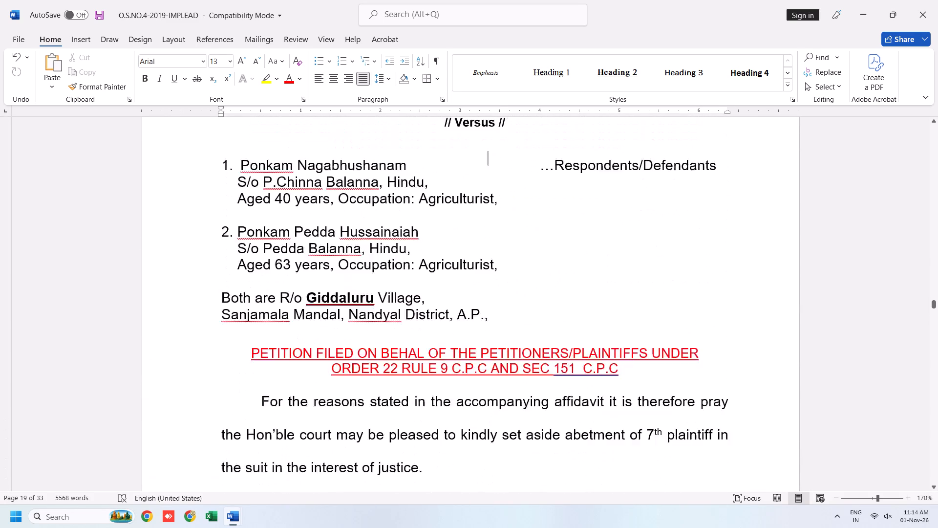
{"action": "key", "text": "Page_Up"}
{"action": "key", "text": "Page_Up"}
{"action": "key", "text": "Page_Up"}
{"action": "key", "text": "Page_Up"}
{"action": "key", "text": "Page_Up"}
{"action": "key", "text": "Page_Up"}
{"action": "key", "text": "Page_Up"}
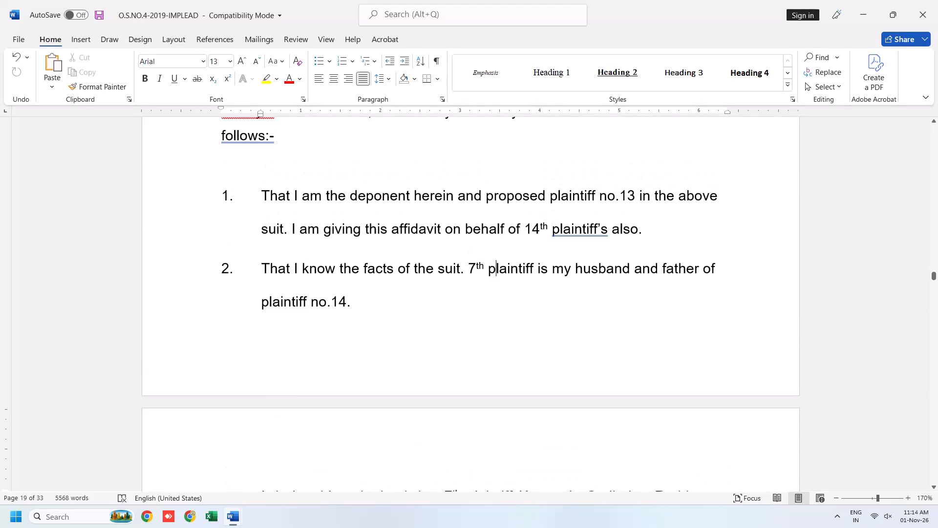
{"action": "left_click", "coordinate": [215, 196]}
{"action": "key", "text": "shift+Down"}
{"action": "key", "text": "shift+Down"}
{"action": "key", "text": "shift+Down"}
{"action": "key", "text": "shift+Down"}
{"action": "key", "text": "shift+Down"}
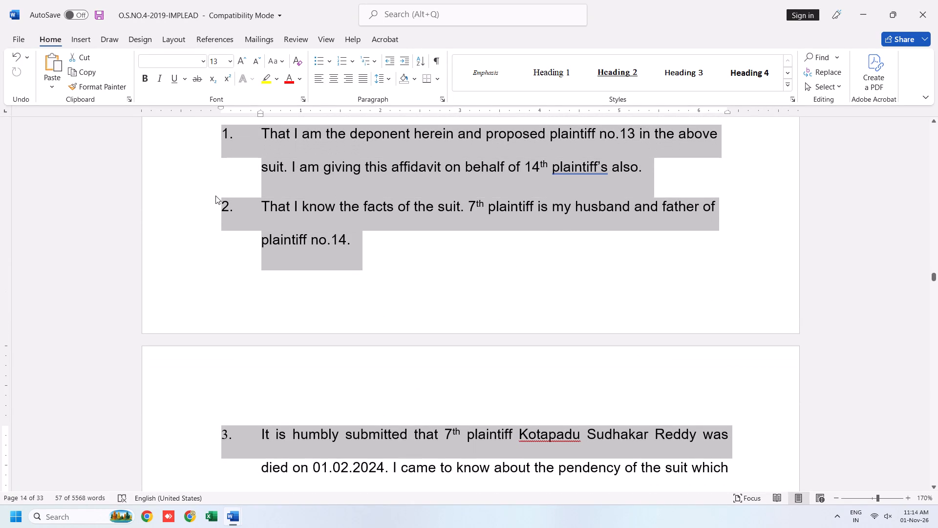
{"action": "key", "text": "shift+Down"}
{"action": "key", "text": "shift+Down"}
{"action": "key", "text": "shift+Down"}
{"action": "key", "text": "shift+Down"}
{"action": "key", "text": "shift+Down"}
{"action": "key", "text": "shift+Down"}
{"action": "key", "text": "shift+Down"}
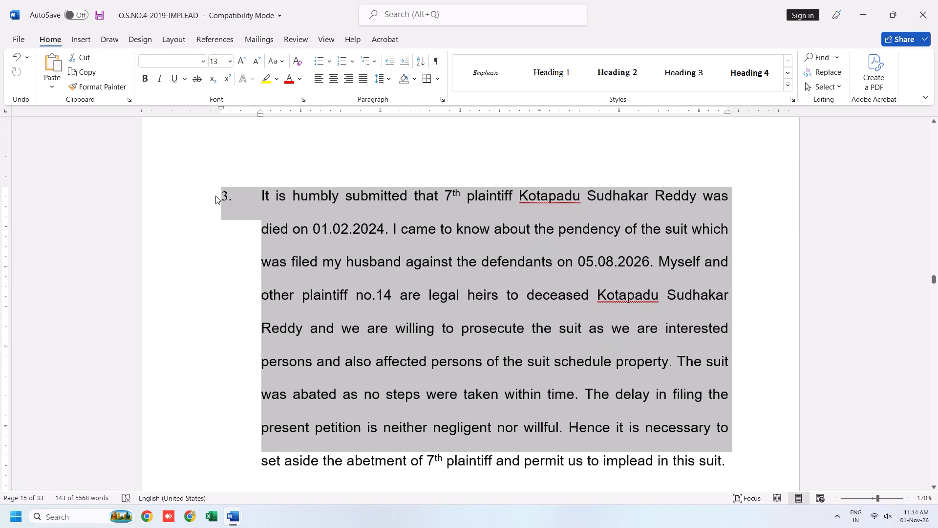
{"action": "key", "text": "shift+Down"}
{"action": "key", "text": "shift+Down"}
{"action": "key", "text": "shift+Down"}
{"action": "key", "text": "shift+Down"}
{"action": "key", "text": "shift+Down"}
{"action": "key", "text": "shift+Down"}
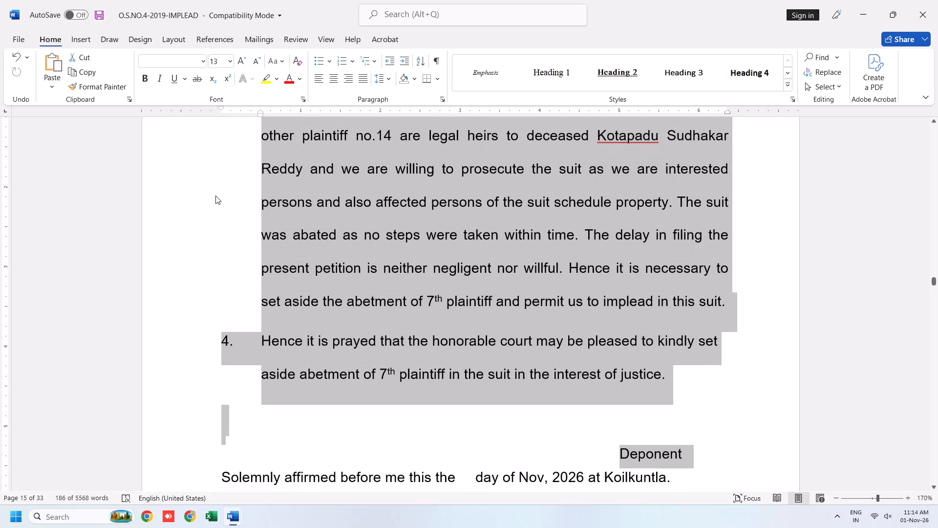
{"action": "key", "text": "shift+Up"}
{"action": "key", "text": "shift+Up"}
{"action": "key", "text": "shift+Up"}
{"action": "key", "text": "shift+Up"}
{"action": "key", "text": "shift+Up"}
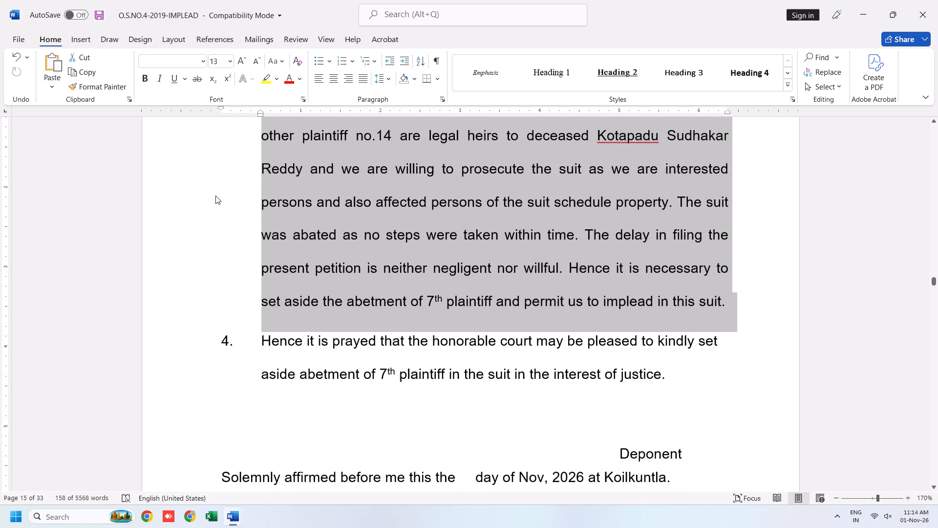
{"action": "key", "text": "ctrl+c"}
In paragraph 1 of the delay-condonation affidavit, change the deponent's proposed plaintiff number to 13.
{"action": "key", "text": "Page_Down"}
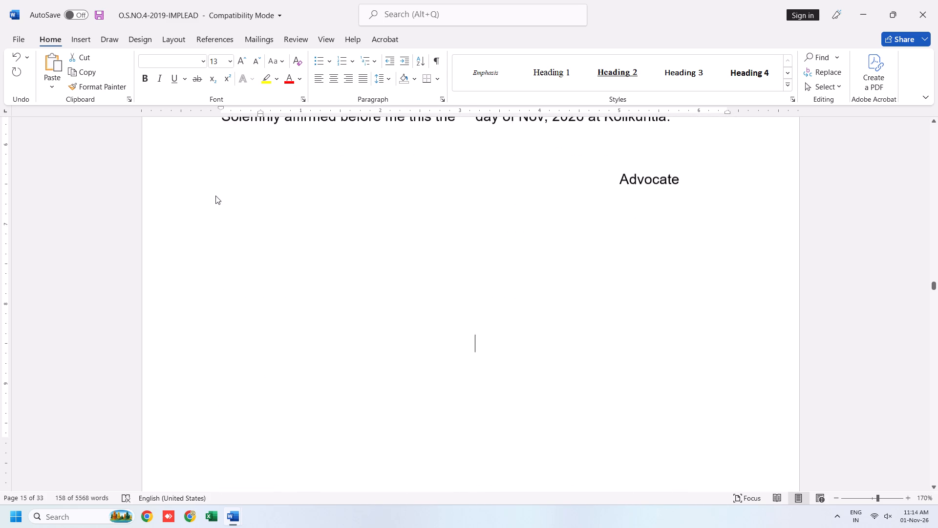
{"action": "key", "text": "Page_Down"}
{"action": "key", "text": "Page_Down"}
{"action": "key", "text": "Page_Down"}
{"action": "key", "text": "Page_Down"}
{"action": "key", "text": "Page_Down"}
{"action": "key", "text": "Page_Down"}
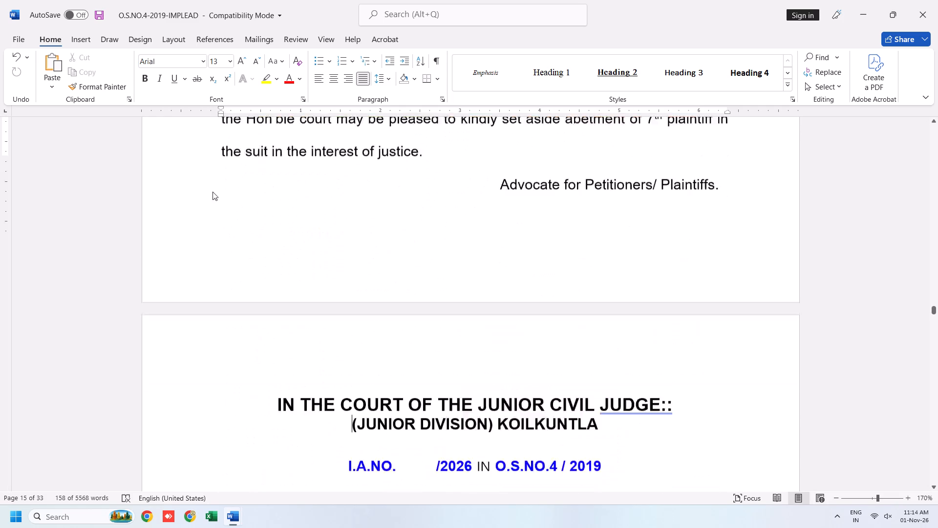
{"action": "key", "text": "Page_Down"}
{"action": "key", "text": "Page_Down"}
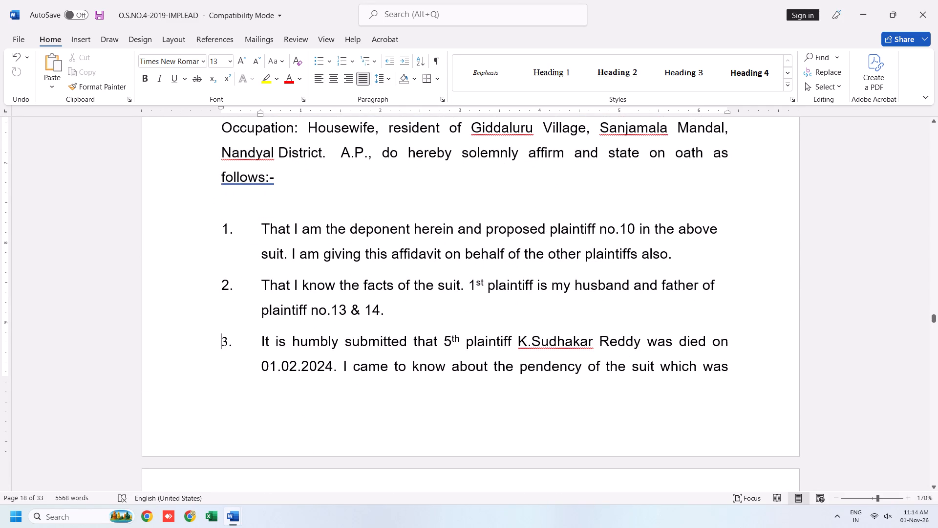
{"action": "scroll", "coordinate": [470, 290], "scroll_direction": "up", "scroll_amount": 4}
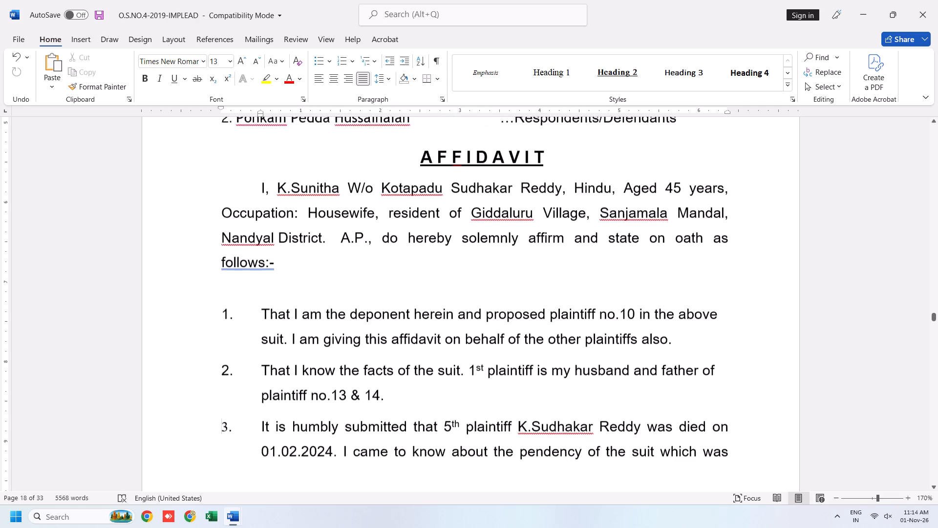
{"action": "scroll", "coordinate": [469, 290], "scroll_direction": "up", "scroll_amount": 7}
{"action": "scroll", "coordinate": [466, 281], "scroll_direction": "down", "scroll_amount": 9}
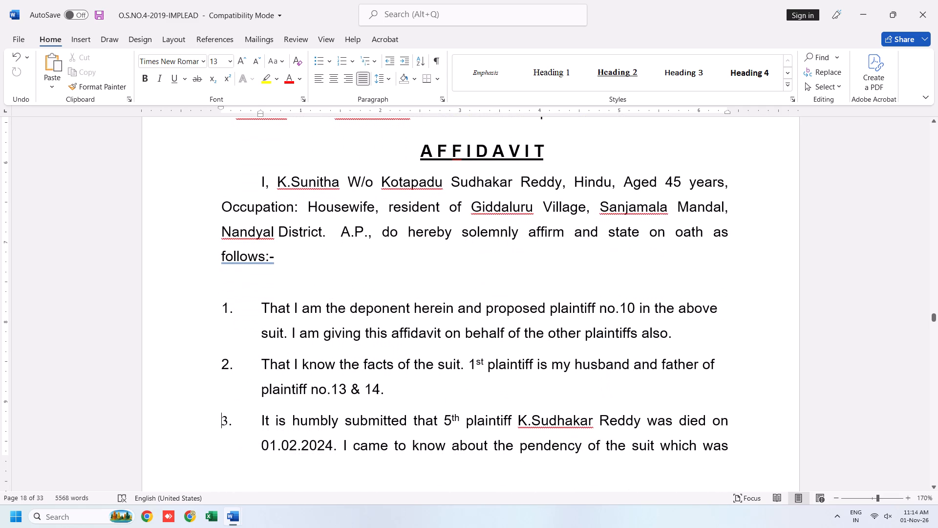
{"action": "left_click", "coordinate": [628, 303]}
{"action": "scroll", "coordinate": [627, 298], "scroll_direction": "up", "scroll_amount": 10}
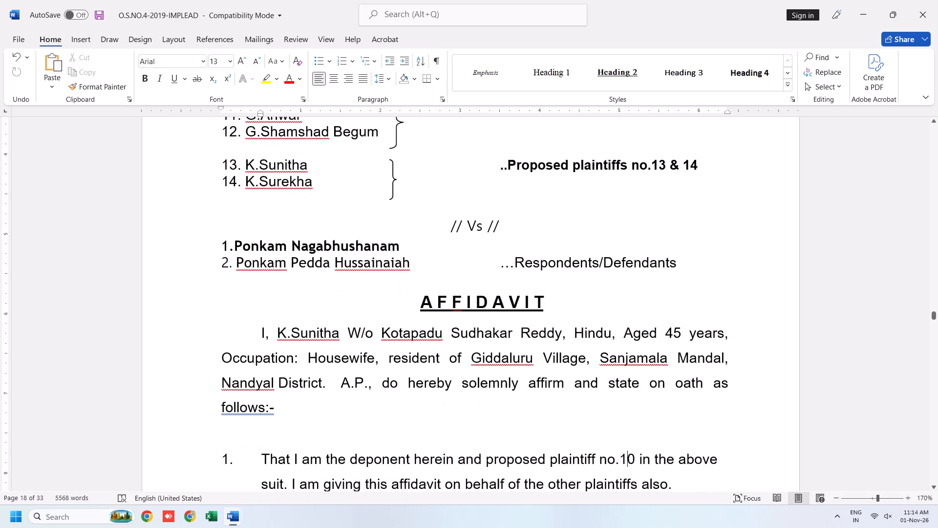
{"action": "scroll", "coordinate": [618, 280], "scroll_direction": "up", "scroll_amount": 4}
{"action": "scroll", "coordinate": [582, 312], "scroll_direction": "down", "scroll_amount": 6}
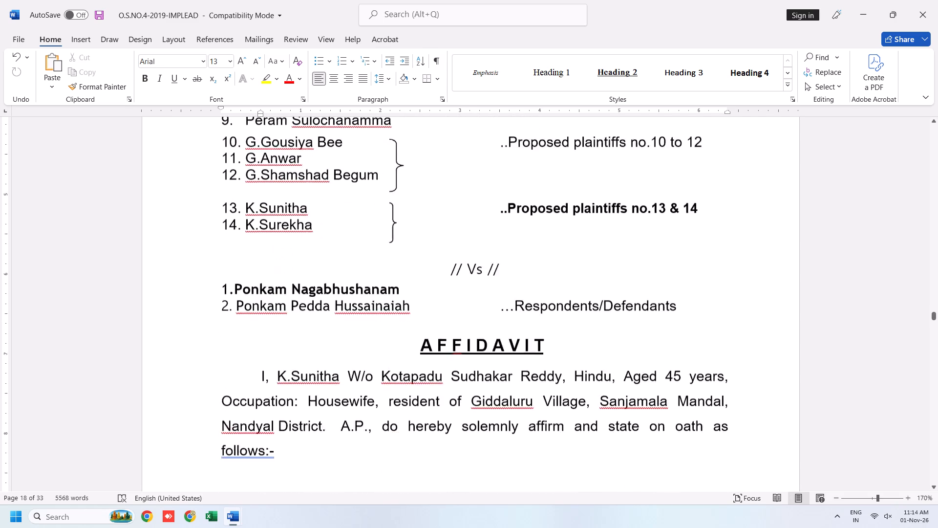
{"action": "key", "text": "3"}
{"action": "key", "text": "Delete"}
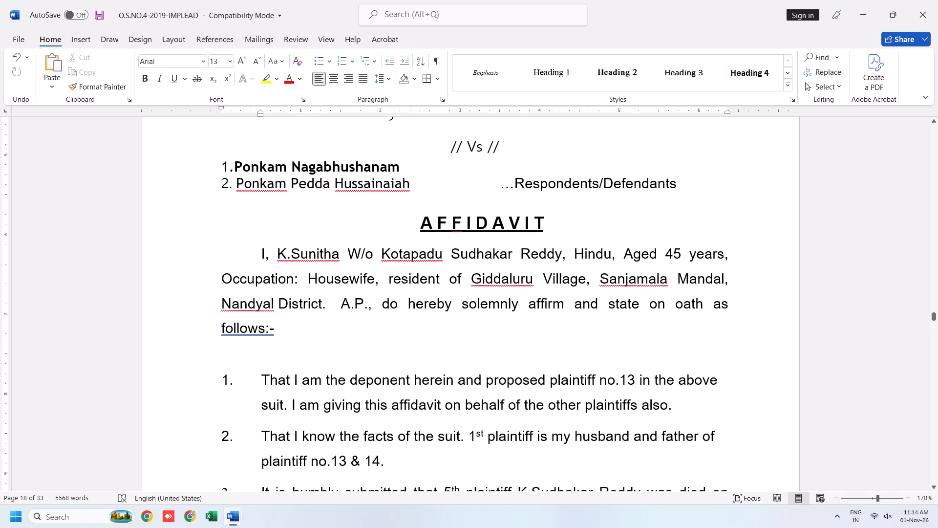
In paragraph 1 of the delay-condonation affidavit, change "other plaintiffs also" to read "other plaintiff No.14 also".
{"action": "scroll", "coordinate": [386, 413], "scroll_direction": "down", "scroll_amount": 2}
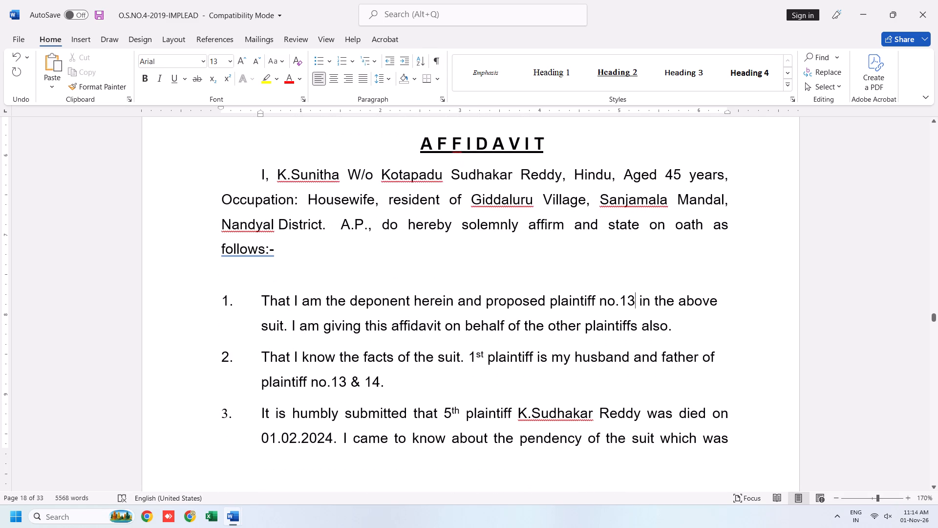
{"action": "left_click", "coordinate": [644, 326]}
{"action": "key", "text": "BackSpace"}
{"action": "key", "text": "BackSpace"}
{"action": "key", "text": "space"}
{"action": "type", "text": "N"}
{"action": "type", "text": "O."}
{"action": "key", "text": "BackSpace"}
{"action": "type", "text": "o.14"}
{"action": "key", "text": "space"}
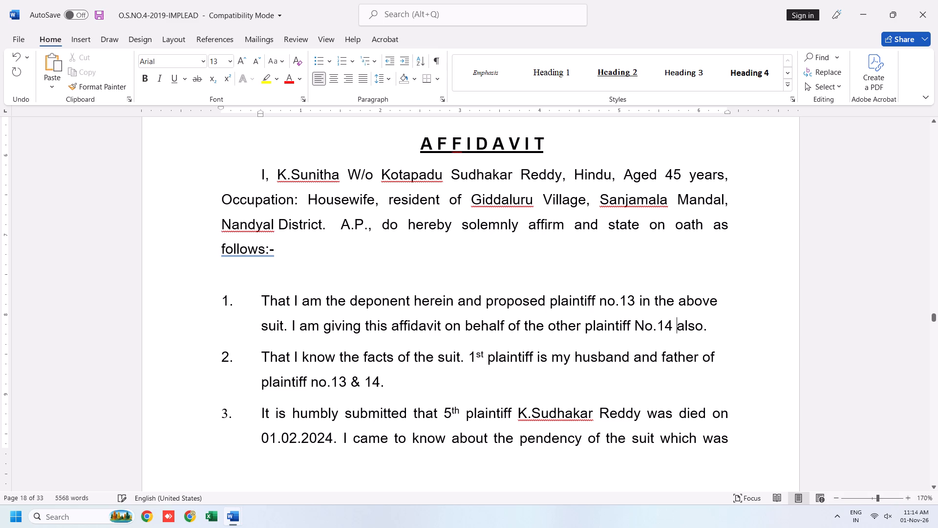
In paragraph 2, remove "13 &" so that the closing reference reads "plaintiff no.14".
{"action": "left_click", "coordinate": [442, 380]}
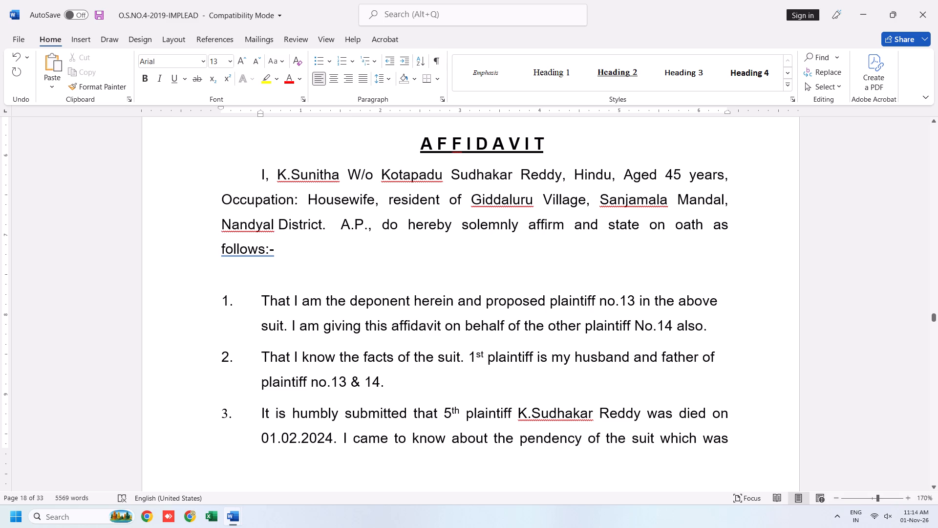
{"action": "left_click", "coordinate": [437, 373]}
{"action": "left_click", "coordinate": [384, 386]}
{"action": "scroll", "coordinate": [385, 382], "scroll_direction": "up", "scroll_amount": 10}
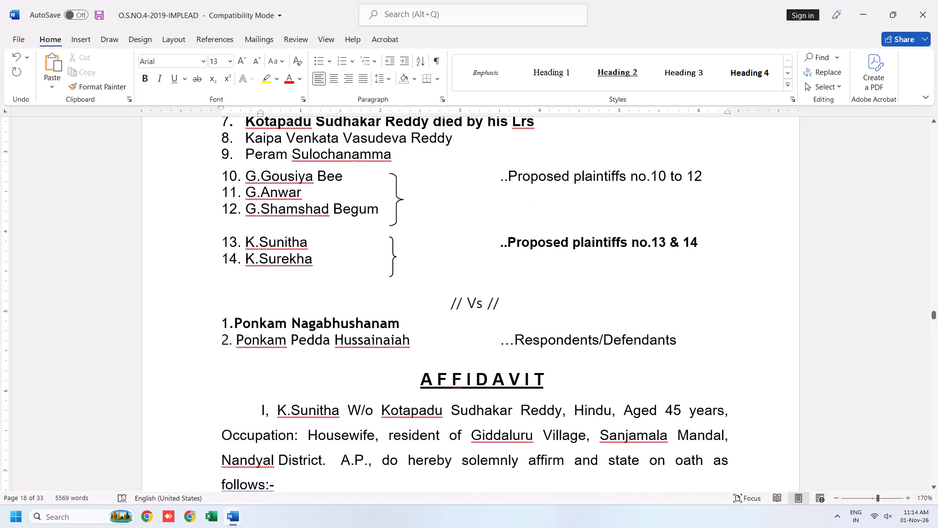
{"action": "scroll", "coordinate": [427, 224], "scroll_direction": "down", "scroll_amount": 8}
{"action": "left_click", "coordinate": [335, 300]}
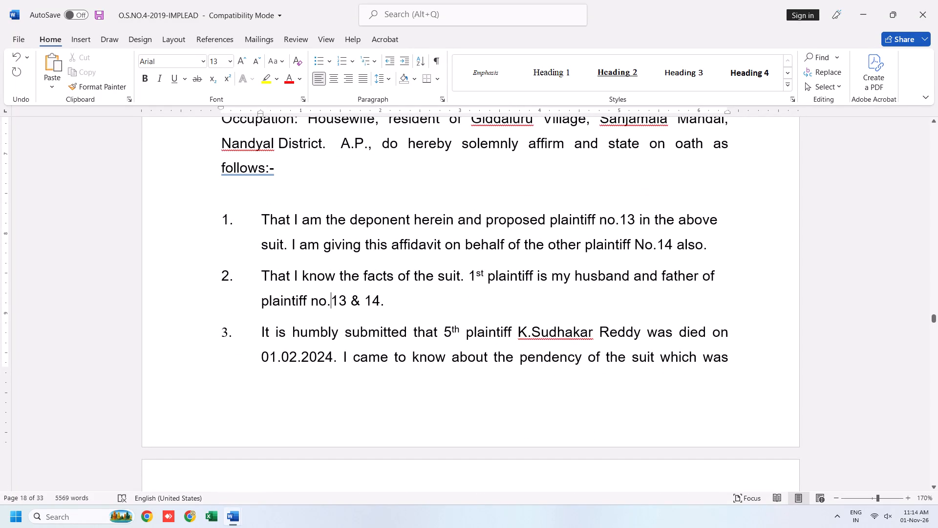
{"action": "key", "text": "Delete"}
{"action": "key", "text": "Delete"}
{"action": "key", "text": "Delete"}
{"action": "key", "text": "Delete"}
{"action": "key", "text": "Delete"}
In the opening line of paragraph 3, change the deceased plaintiff's ordinal to 7th and save the document.
{"action": "scroll", "coordinate": [349, 271], "scroll_direction": "down", "scroll_amount": 2}
{"action": "left_click", "coordinate": [444, 251]}
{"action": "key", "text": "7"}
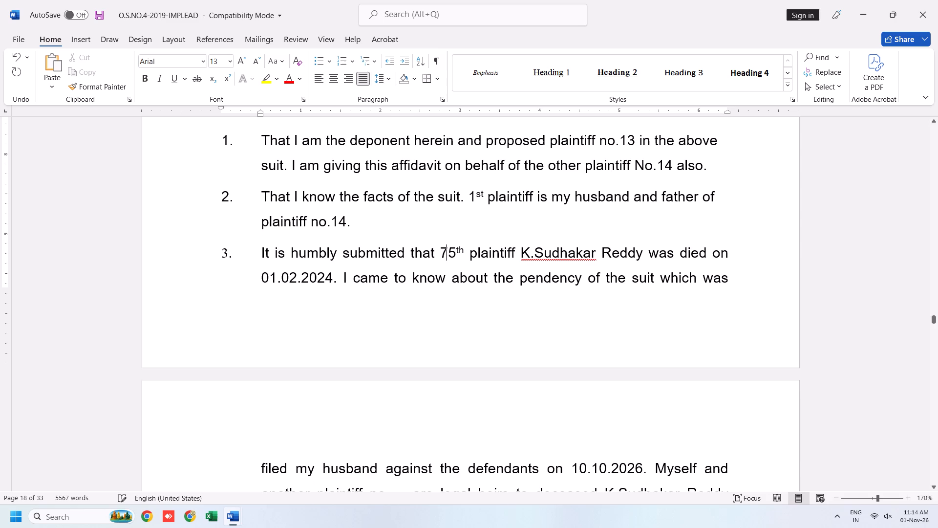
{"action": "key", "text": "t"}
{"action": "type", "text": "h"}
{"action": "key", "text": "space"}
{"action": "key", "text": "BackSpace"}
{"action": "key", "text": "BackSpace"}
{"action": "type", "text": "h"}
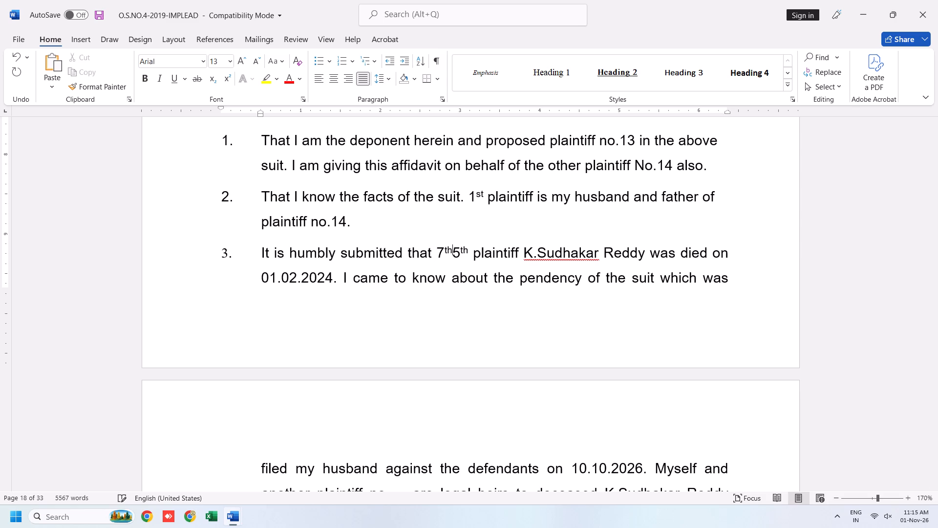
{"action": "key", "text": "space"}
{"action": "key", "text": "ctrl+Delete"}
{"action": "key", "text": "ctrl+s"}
{"action": "scroll", "coordinate": [441, 238], "scroll_direction": "up", "scroll_amount": 14}
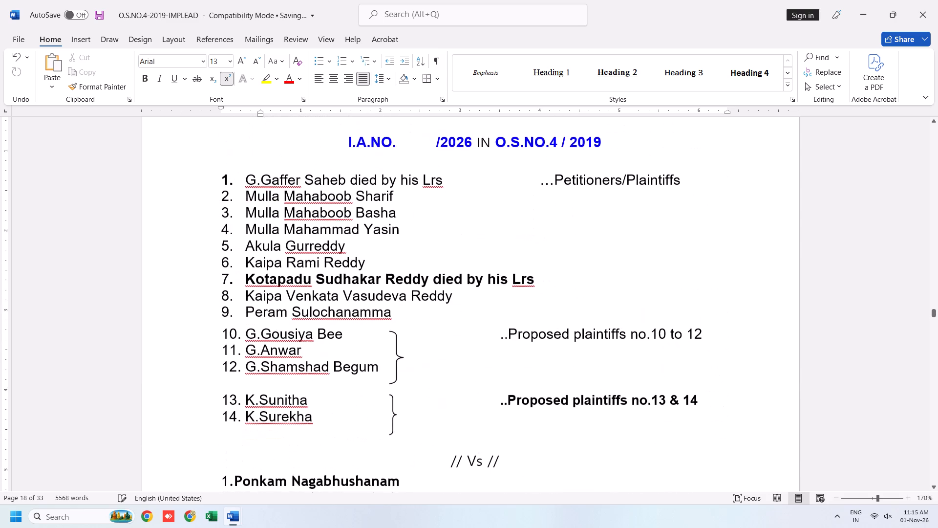
{"action": "scroll", "coordinate": [469, 234], "scroll_direction": "down", "scroll_amount": 11}
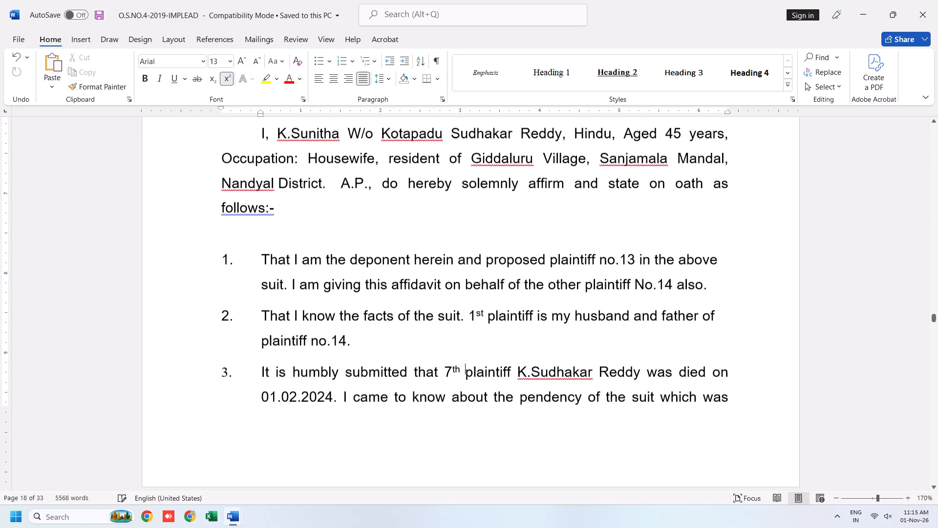
In the opening line of paragraph 3, expand the initial "K." in the deceased plaintiff's name to "Kotapadu".
{"action": "left_click", "coordinate": [519, 368]}
{"action": "key", "text": "Right"}
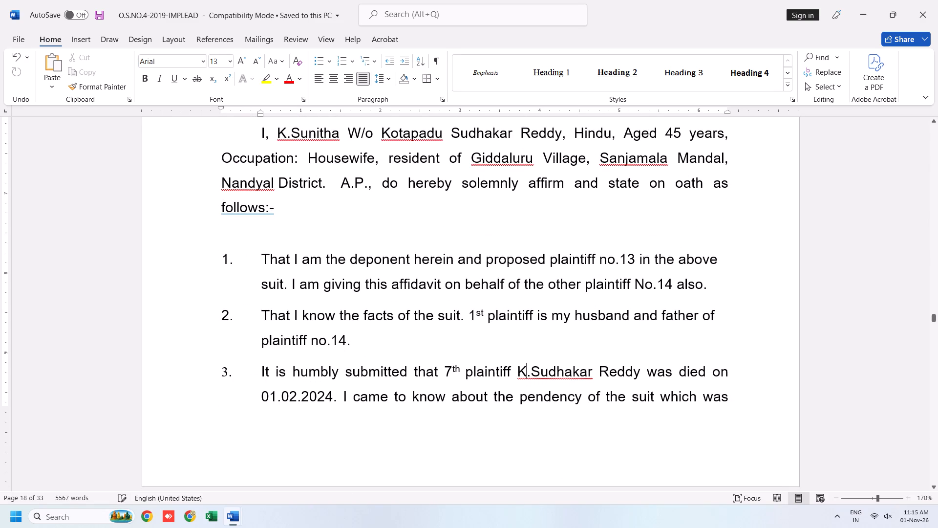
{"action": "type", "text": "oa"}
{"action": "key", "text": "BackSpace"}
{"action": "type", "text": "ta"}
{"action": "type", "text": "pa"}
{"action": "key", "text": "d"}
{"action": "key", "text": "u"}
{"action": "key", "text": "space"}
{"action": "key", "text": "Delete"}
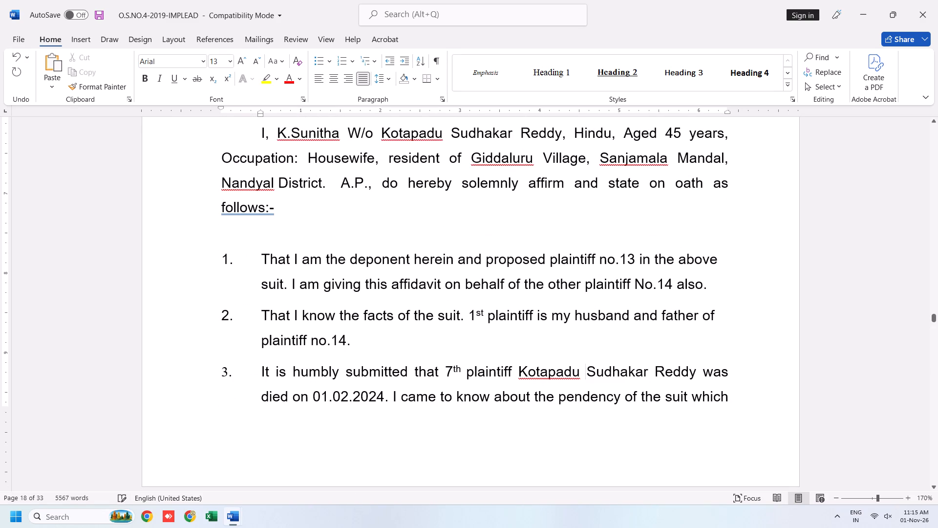
In paragraph 3's legal-heirs sentence, replace "another plaintiff no" and its dotted blank with "plaintiff no.14".
{"action": "scroll", "coordinate": [522, 330], "scroll_direction": "down", "scroll_amount": 1}
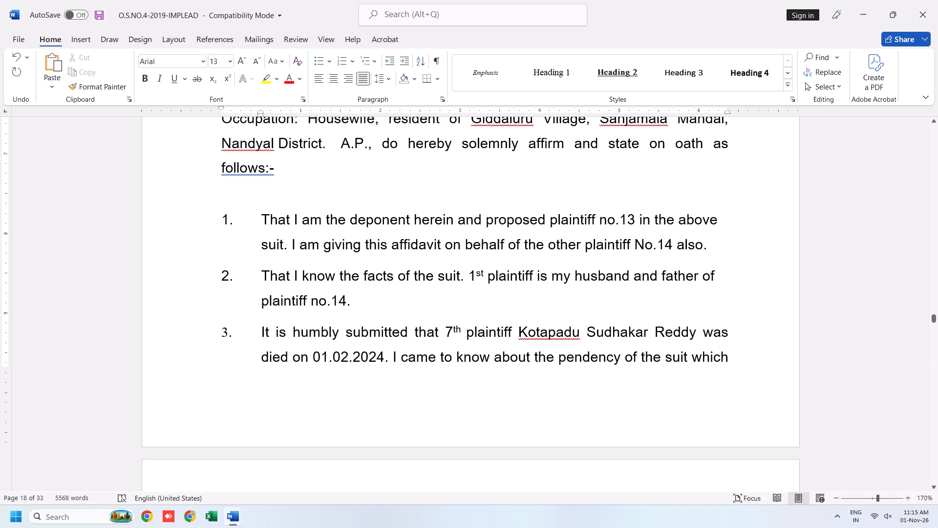
{"action": "scroll", "coordinate": [519, 318], "scroll_direction": "down", "scroll_amount": 6}
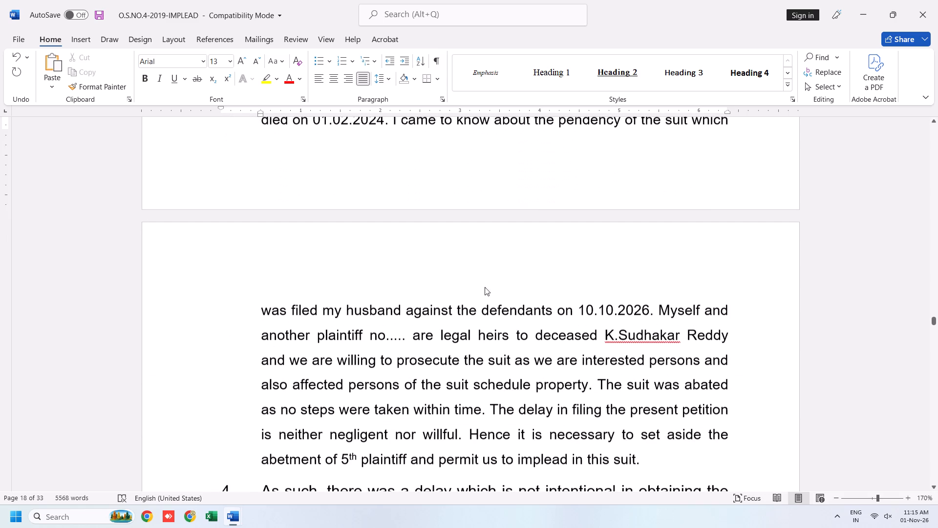
{"action": "left_click", "coordinate": [389, 342]}
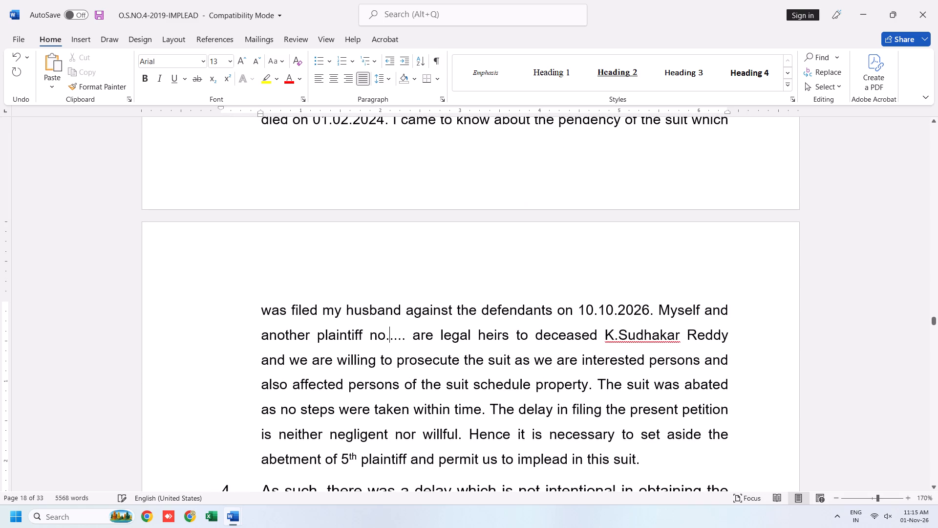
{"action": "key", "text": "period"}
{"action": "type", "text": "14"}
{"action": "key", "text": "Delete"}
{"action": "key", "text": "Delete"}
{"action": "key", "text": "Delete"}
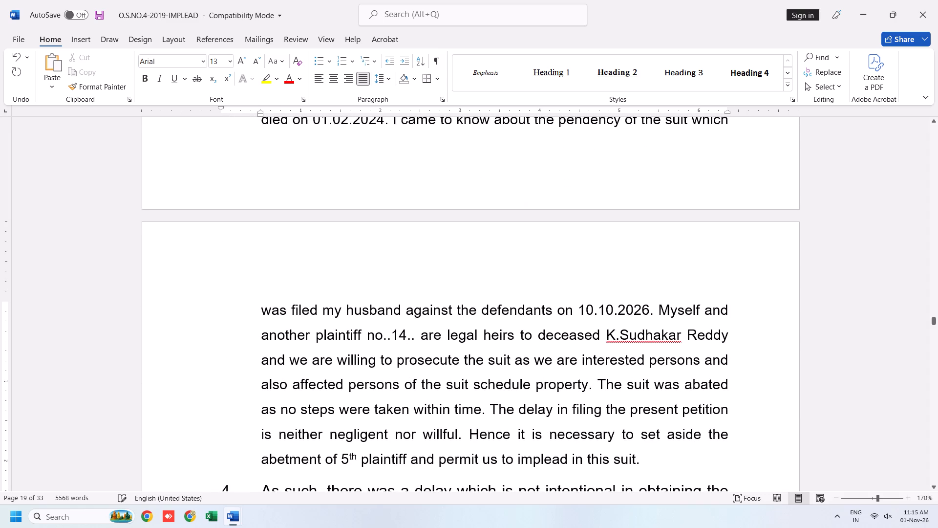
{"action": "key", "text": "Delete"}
{"action": "left_click", "coordinate": [569, 356]}
{"action": "left_click", "coordinate": [513, 355]}
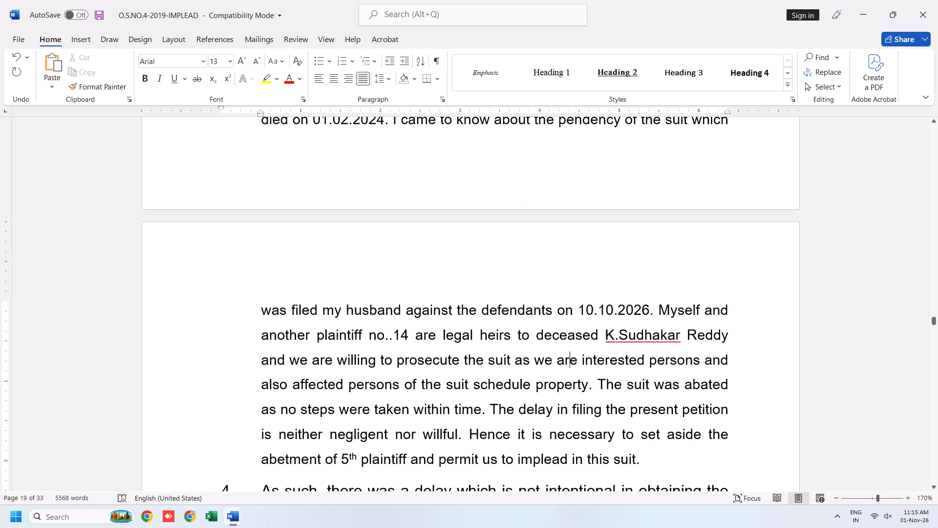
{"action": "left_click", "coordinate": [425, 378]}
{"action": "left_click_drag", "start_coordinate": [262, 332], "coordinate": [263, 331]}
{"action": "left_click_drag", "start_coordinate": [263, 331], "coordinate": [333, 338]}
{"action": "key", "text": "Delete"}
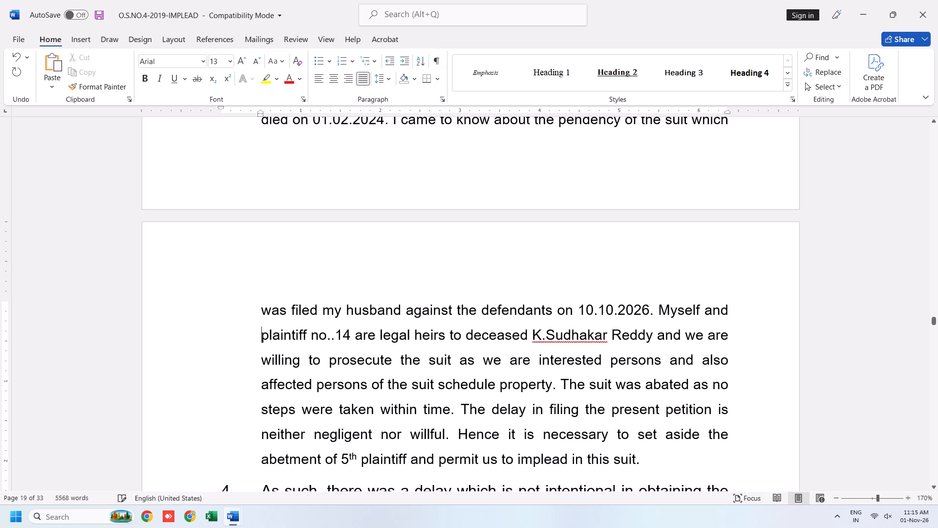
{"action": "left_click", "coordinate": [330, 342]}
{"action": "key", "text": "Delete"}
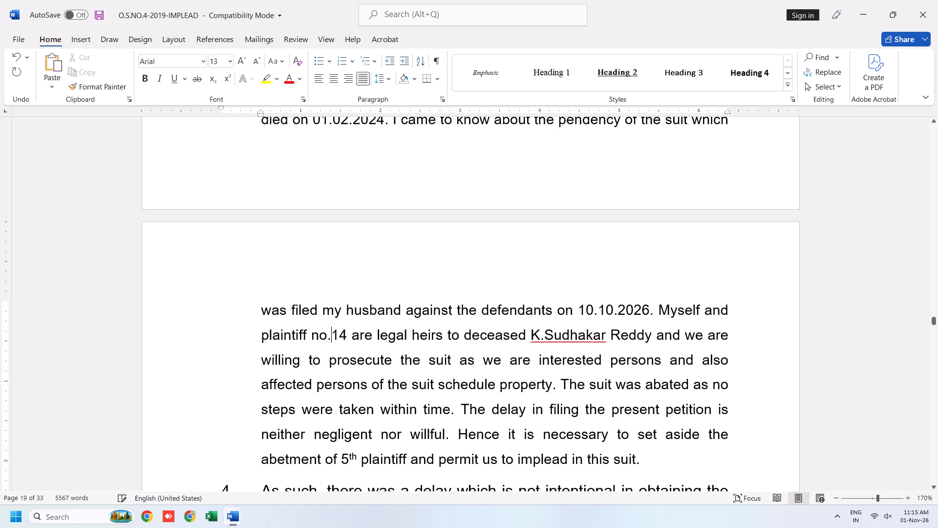
{"action": "left_click", "coordinate": [446, 364]}
Reduce the font size of numbered paragraphs 4 and 5 to 13 pt.
{"action": "scroll", "coordinate": [447, 354], "scroll_direction": "down", "scroll_amount": 5}
{"action": "left_click", "coordinate": [340, 238]}
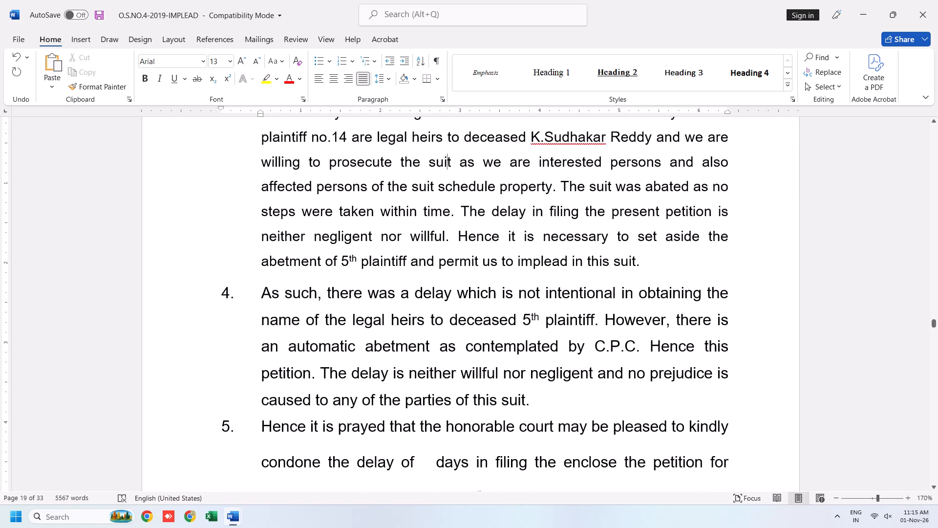
{"action": "left_click_drag", "start_coordinate": [199, 289], "coordinate": [323, 512]}
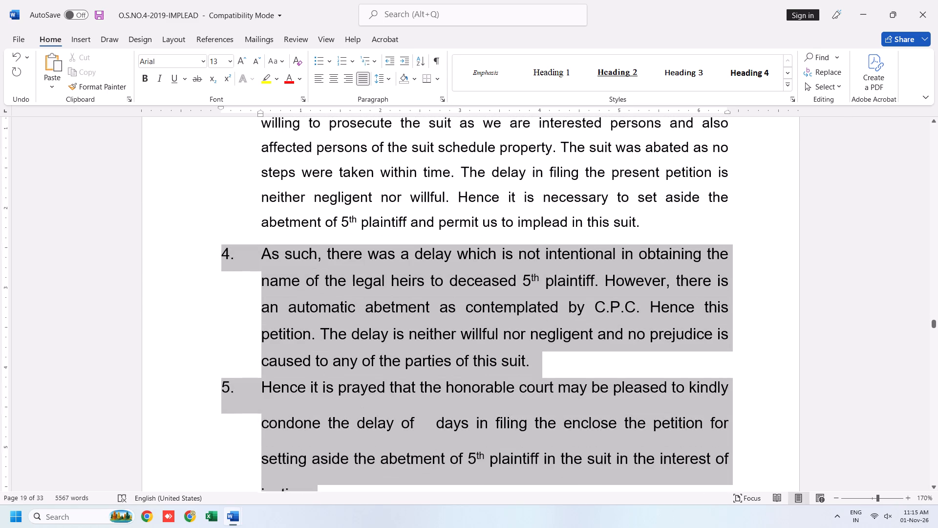
{"action": "left_click_drag", "start_coordinate": [323, 512], "coordinate": [525, 425]}
{"action": "key", "text": "ctrl+bracketleft"}
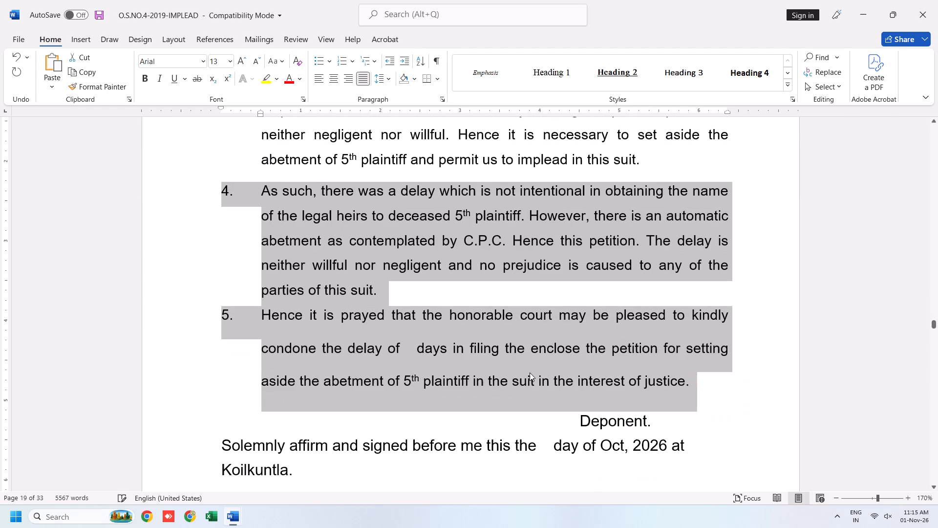
{"action": "left_click", "coordinate": [522, 300]}
{"action": "left_click", "coordinate": [547, 273]}
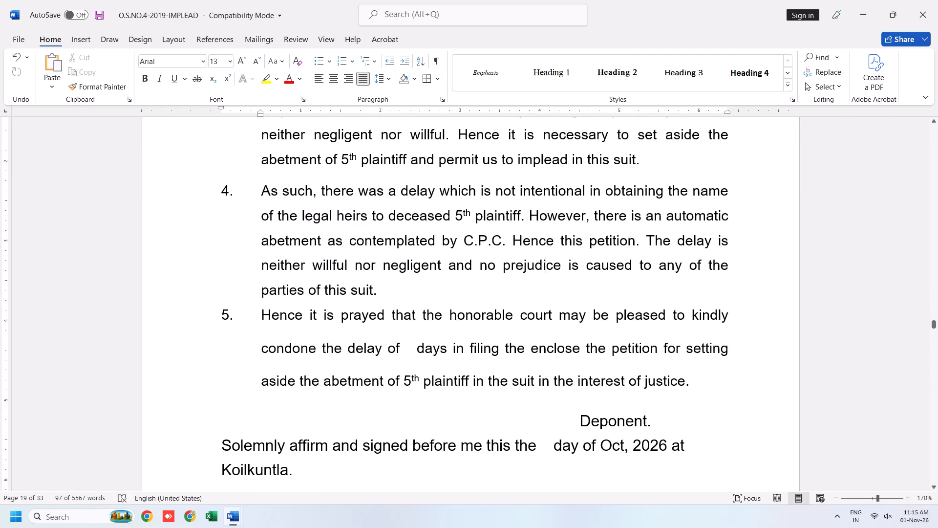
In paragraphs 4 and 5, change the deceased plaintiff's ordinal to 7th.
{"action": "left_click", "coordinate": [357, 194]}
{"action": "left_click", "coordinate": [460, 217]}
{"action": "key", "text": "Delete"}
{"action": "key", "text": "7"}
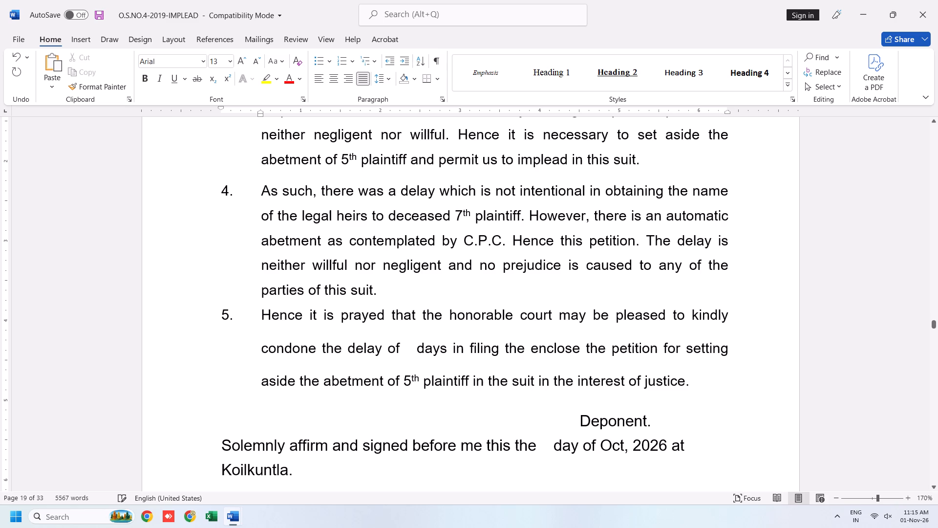
{"action": "left_click", "coordinate": [485, 264]}
{"action": "left_click", "coordinate": [453, 262]}
{"action": "left_click", "coordinate": [405, 384]}
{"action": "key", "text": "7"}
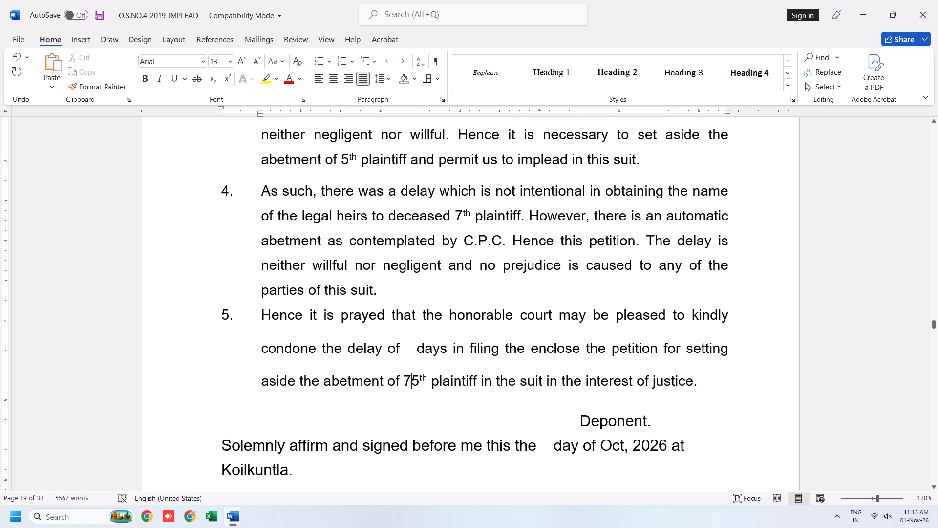
{"action": "key", "text": "Delete"}
Insert a blank line between paragraph 5 and the "Deponent." signature line.
{"action": "scroll", "coordinate": [390, 208], "scroll_direction": "down", "scroll_amount": 5}
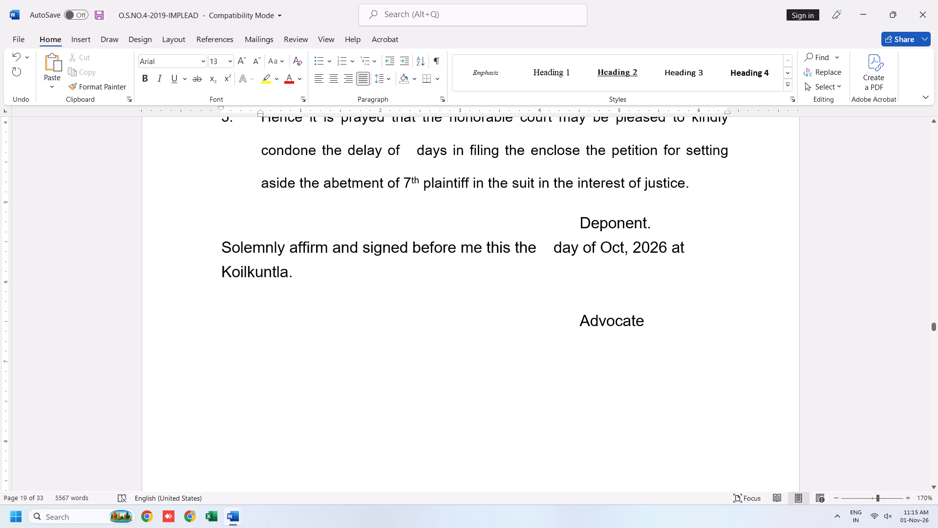
{"action": "left_click", "coordinate": [695, 188]}
{"action": "key", "text": "Return"}
Set the month in the "Solemnly affirm and signed before me" attestation line to Nov and apply single line spacing there.
{"action": "left_click_drag", "start_coordinate": [607, 284], "coordinate": [602, 286]}
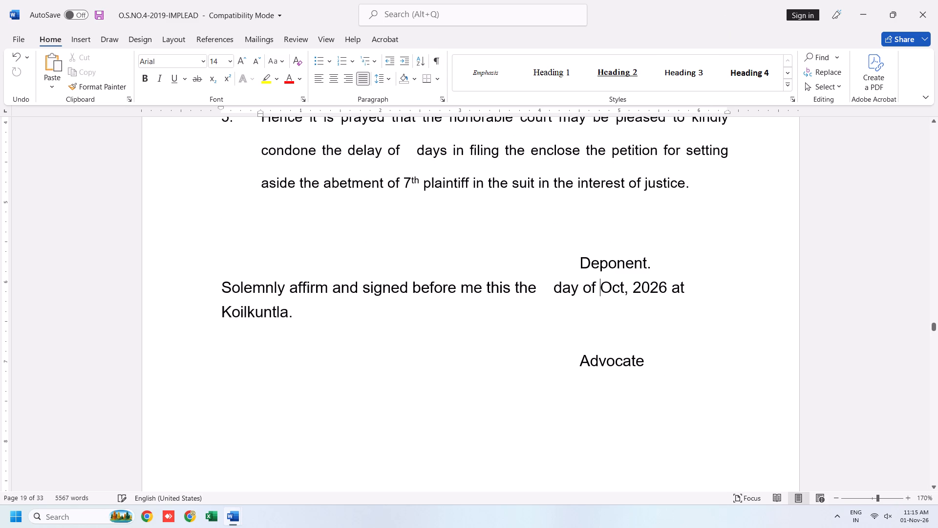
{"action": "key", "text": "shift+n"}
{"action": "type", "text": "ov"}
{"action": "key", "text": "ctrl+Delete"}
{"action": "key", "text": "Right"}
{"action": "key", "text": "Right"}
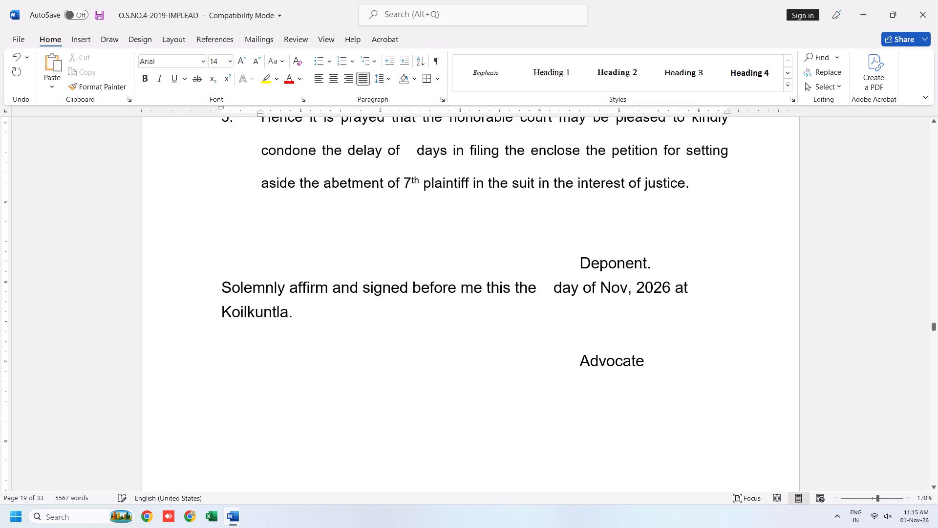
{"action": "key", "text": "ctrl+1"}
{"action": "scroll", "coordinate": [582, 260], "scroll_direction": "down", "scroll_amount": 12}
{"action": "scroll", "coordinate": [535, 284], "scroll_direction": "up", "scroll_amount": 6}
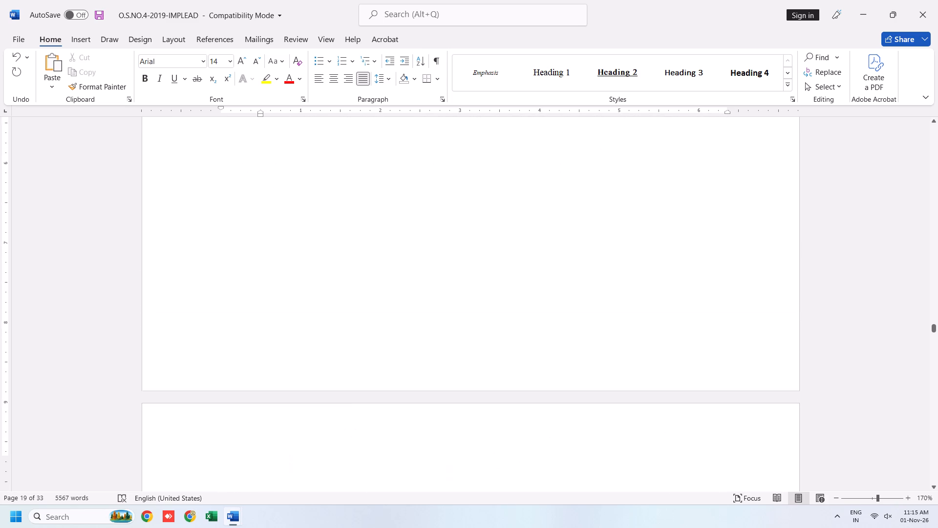
Check the delay-condonation affidavit and print three copies of its pages 18-19.
{"action": "scroll", "coordinate": [535, 283], "scroll_direction": "up", "scroll_amount": 6}
{"action": "left_click", "coordinate": [455, 272]}
{"action": "scroll", "coordinate": [456, 270], "scroll_direction": "up", "scroll_amount": 2}
{"action": "left_click", "coordinate": [430, 275]}
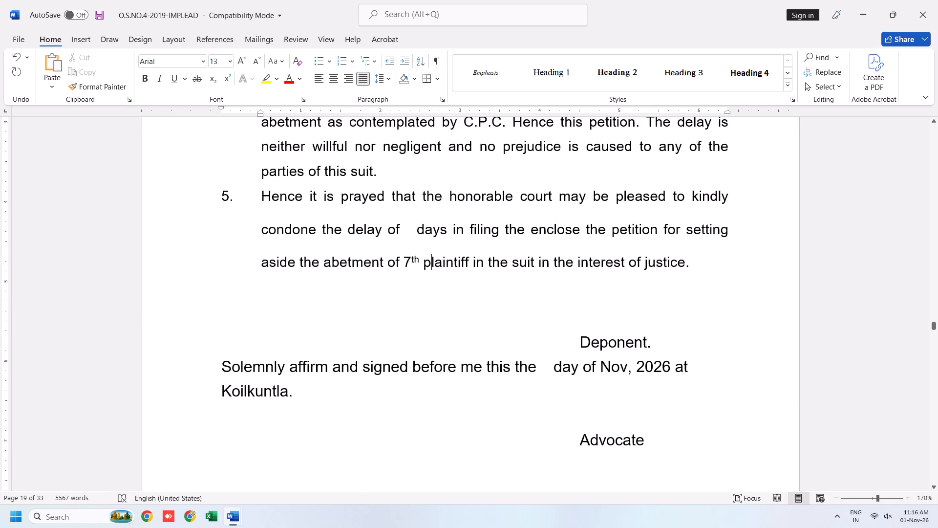
{"action": "scroll", "coordinate": [428, 276], "scroll_direction": "down", "scroll_amount": 18}
{"action": "scroll", "coordinate": [410, 358], "scroll_direction": "up", "scroll_amount": 17}
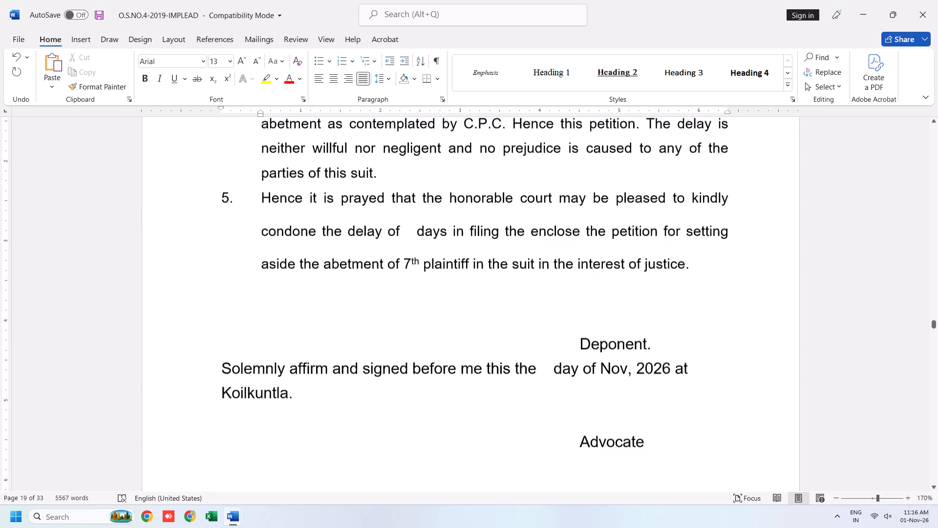
{"action": "scroll", "coordinate": [393, 338], "scroll_direction": "up", "scroll_amount": 20}
{"action": "scroll", "coordinate": [393, 338], "scroll_direction": "up", "scroll_amount": 10}
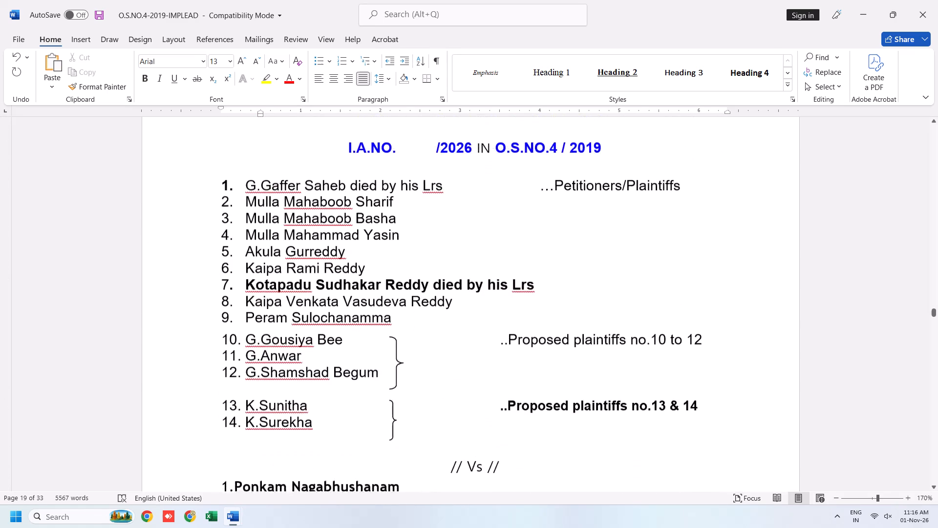
{"action": "scroll", "coordinate": [409, 262], "scroll_direction": "up", "scroll_amount": 2}
{"action": "left_click", "coordinate": [401, 225]}
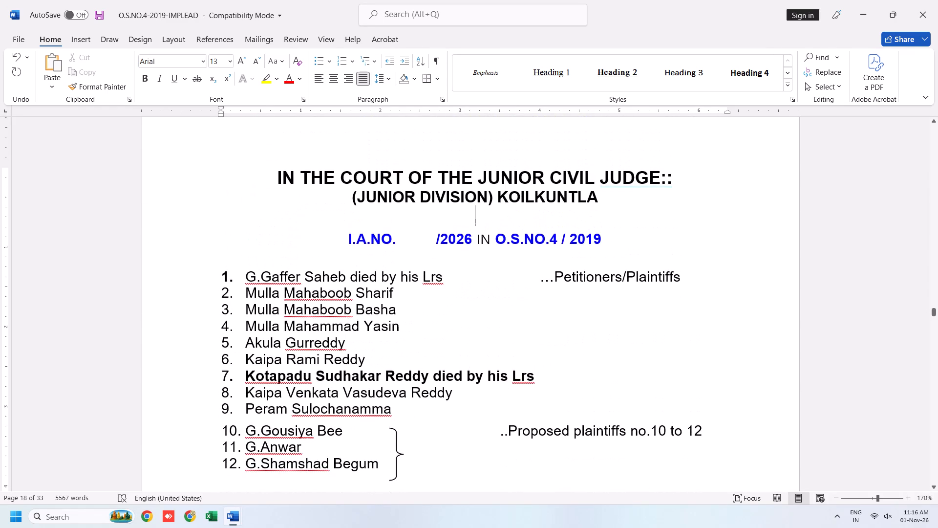
{"action": "key", "text": "ctrl+p"}
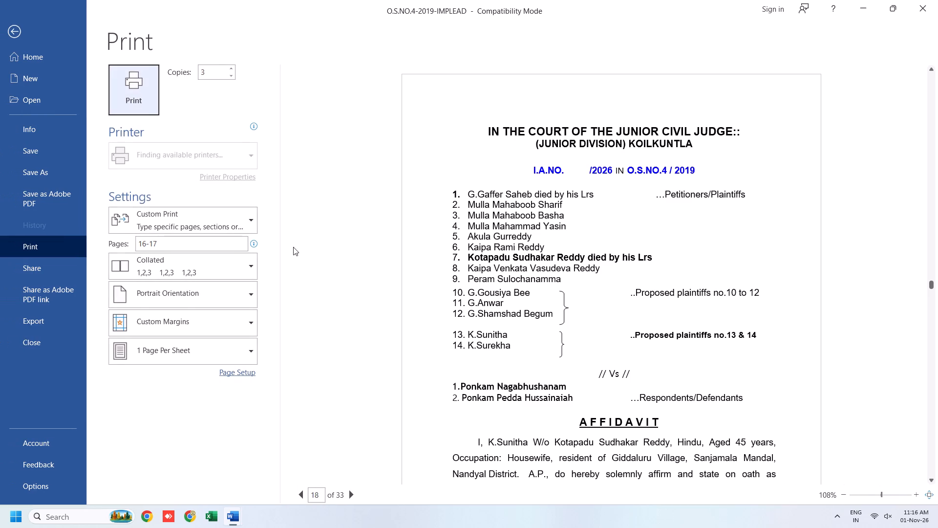
{"action": "left_click", "coordinate": [207, 246]}
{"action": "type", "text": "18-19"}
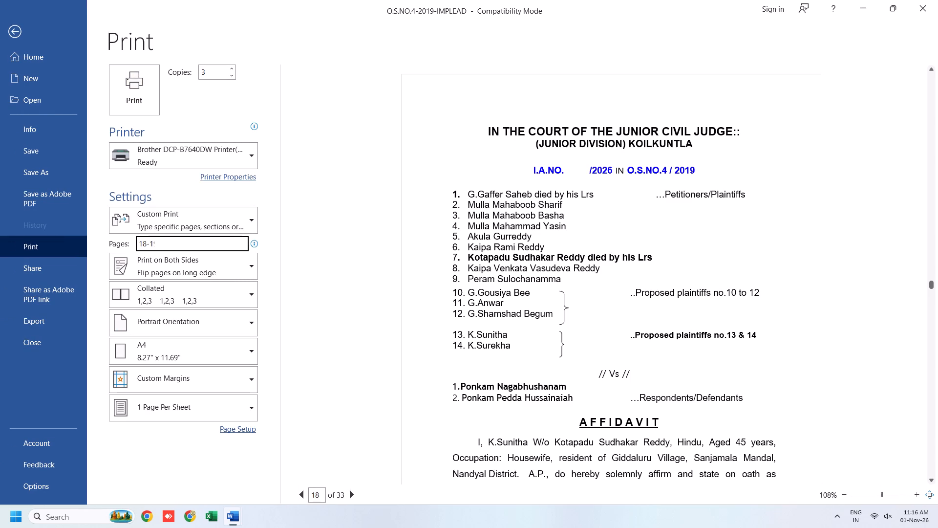
{"action": "left_click", "coordinate": [127, 87]}
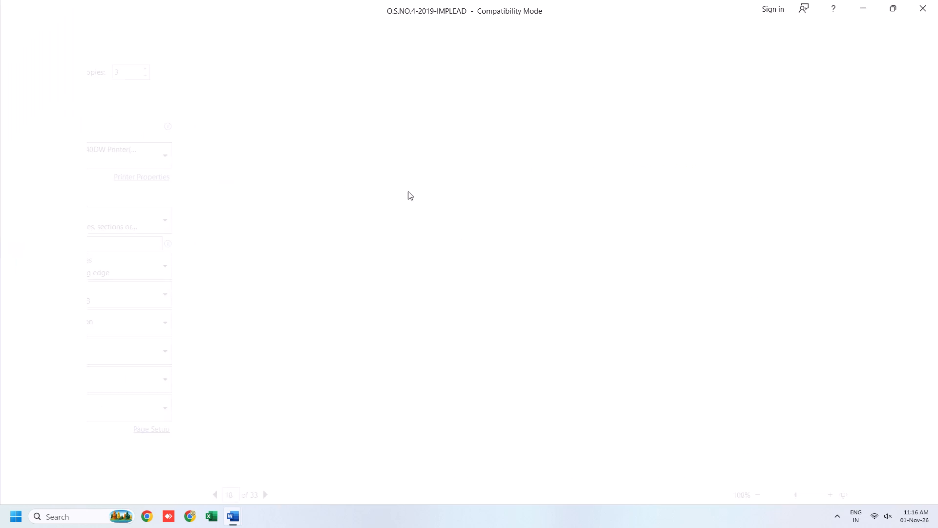
Delete the blank line above the court heading of the delay-condonation petition on page 20.
{"action": "scroll", "coordinate": [533, 219], "scroll_direction": "down", "scroll_amount": 19}
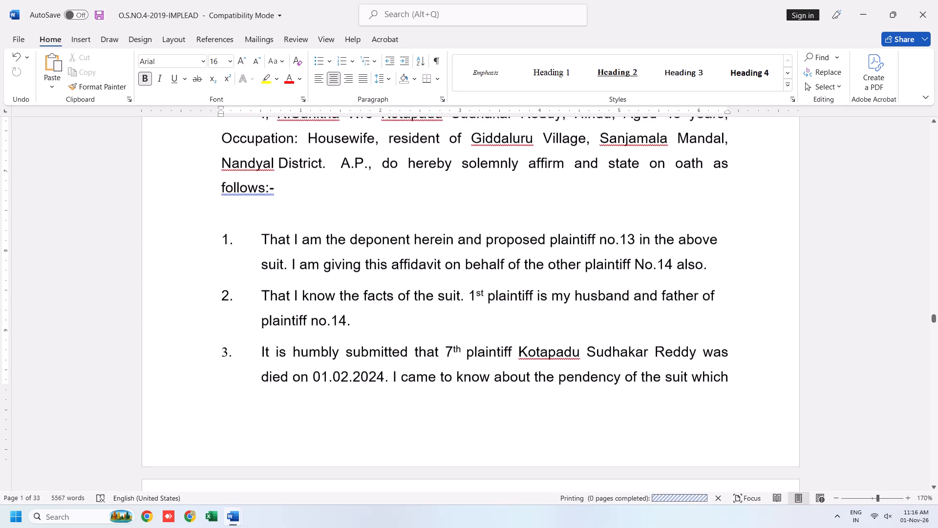
{"action": "scroll", "coordinate": [422, 226], "scroll_direction": "down", "scroll_amount": 5}
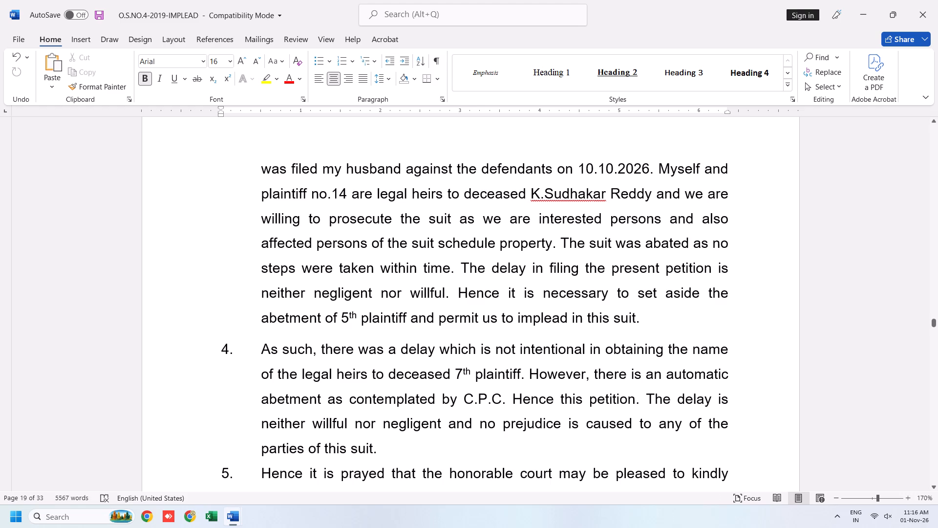
{"action": "scroll", "coordinate": [519, 174], "scroll_direction": "down", "scroll_amount": 15}
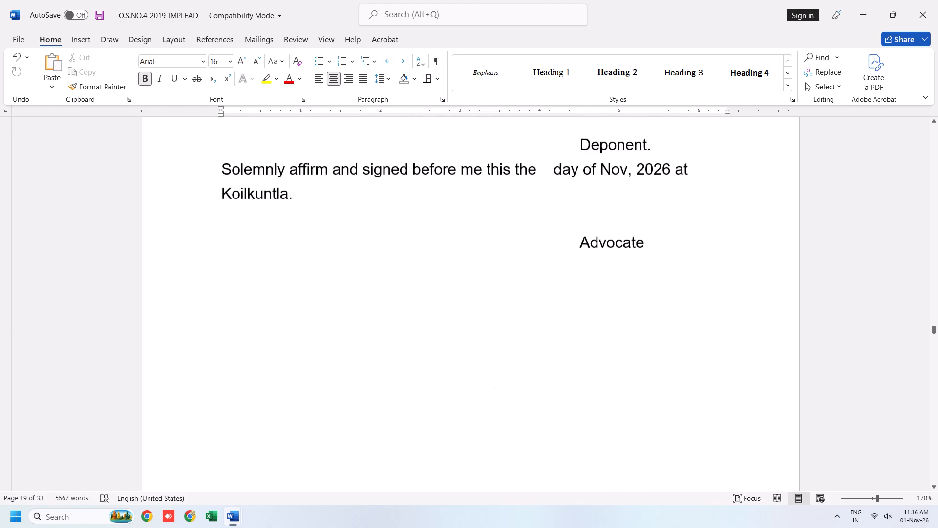
{"action": "scroll", "coordinate": [328, 183], "scroll_direction": "down", "scroll_amount": 7}
{"action": "left_click", "coordinate": [320, 229]}
{"action": "key", "text": "Delete"}
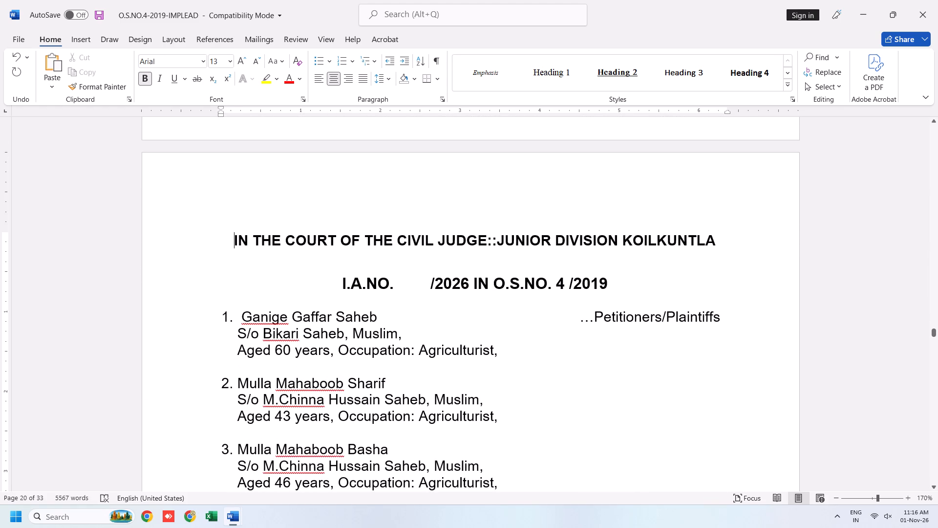
Review the petitioners, respondents and prayer in the Section 5 Limitation Act petition.
{"action": "scroll", "coordinate": [433, 242], "scroll_direction": "down", "scroll_amount": 3}
{"action": "left_click", "coordinate": [394, 220]}
{"action": "scroll", "coordinate": [394, 220], "scroll_direction": "down", "scroll_amount": 3}
{"action": "left_click", "coordinate": [326, 233]}
{"action": "scroll", "coordinate": [326, 233], "scroll_direction": "down", "scroll_amount": 4}
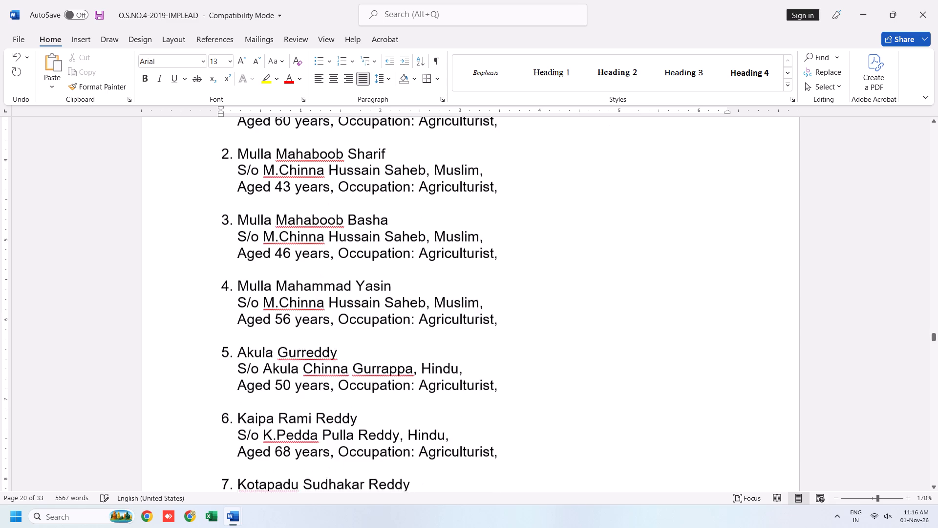
{"action": "scroll", "coordinate": [326, 233], "scroll_direction": "down", "scroll_amount": 19}
{"action": "scroll", "coordinate": [325, 251], "scroll_direction": "up", "scroll_amount": 2}
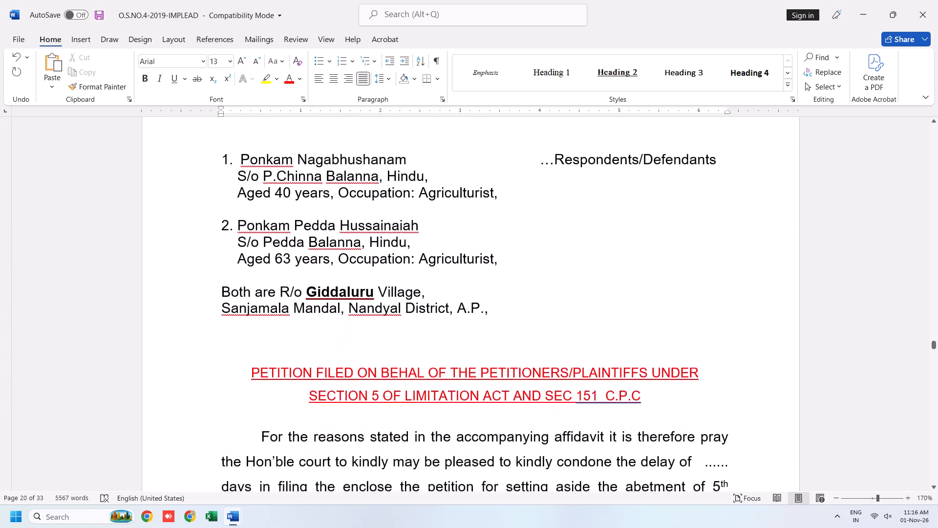
{"action": "scroll", "coordinate": [325, 251], "scroll_direction": "up", "scroll_amount": 16}
Copy the complete party list, from the 1st petitioner through the defendants' address, from the Order 22 Rule 9 petition on page 16.
{"action": "key", "text": "Page_Up"}
{"action": "key", "text": "Page_Up"}
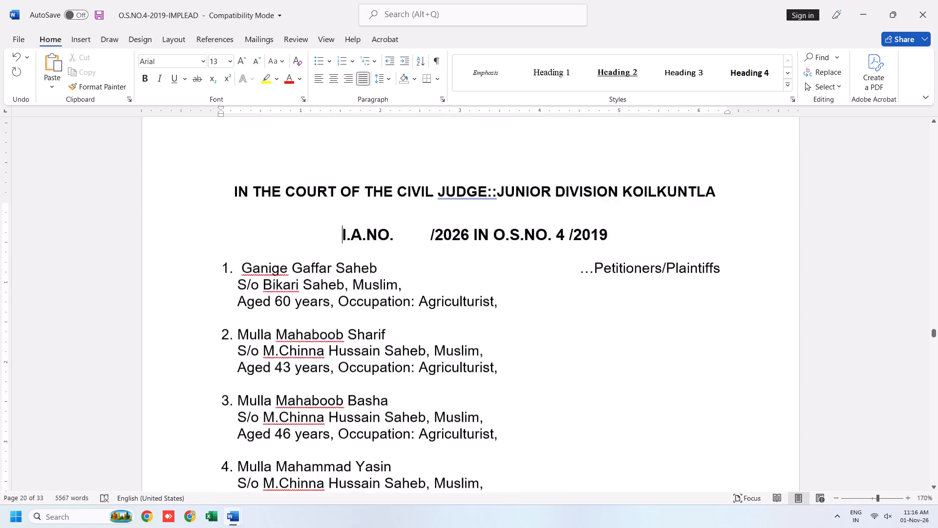
{"action": "key", "text": "Page_Up"}
{"action": "key", "text": "Page_Up"}
{"action": "key", "text": "Page_Up"}
{"action": "key", "text": "Page_Up"}
{"action": "key", "text": "Page_Up"}
{"action": "key", "text": "Page_Up"}
{"action": "key", "text": "Page_Up"}
{"action": "key", "text": "Page_Up"}
{"action": "key", "text": "Page_Up"}
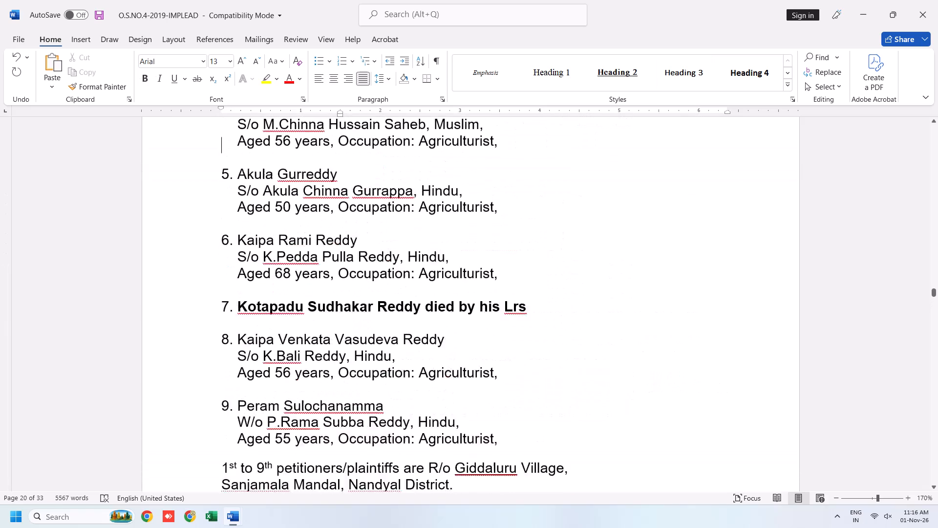
{"action": "scroll", "coordinate": [320, 237], "scroll_direction": "up", "scroll_amount": 6}
{"action": "left_click", "coordinate": [223, 315]}
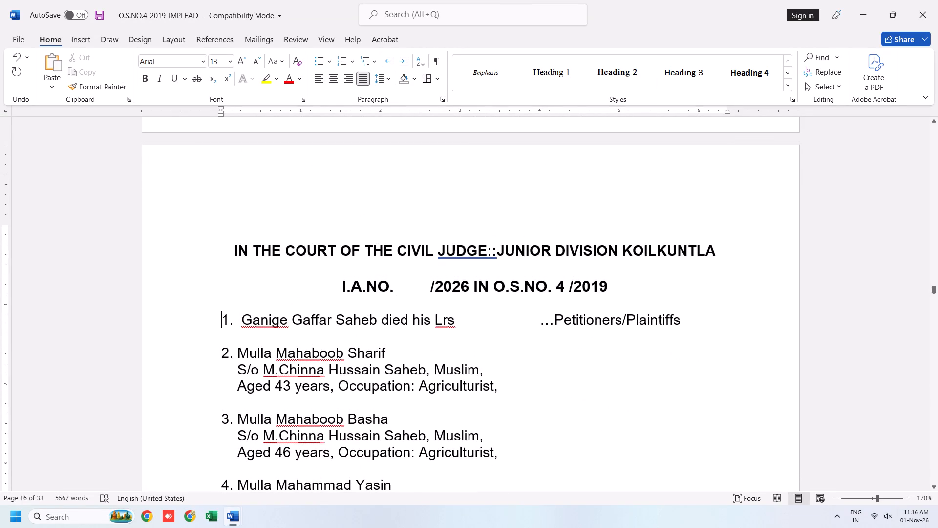
{"action": "key", "text": "shift+Page_Down"}
{"action": "key", "text": "shift+Page_Down"}
{"action": "key", "text": "shift+Page_Down"}
{"action": "key", "text": "shift+Down"}
{"action": "key", "text": "shift+Down"}
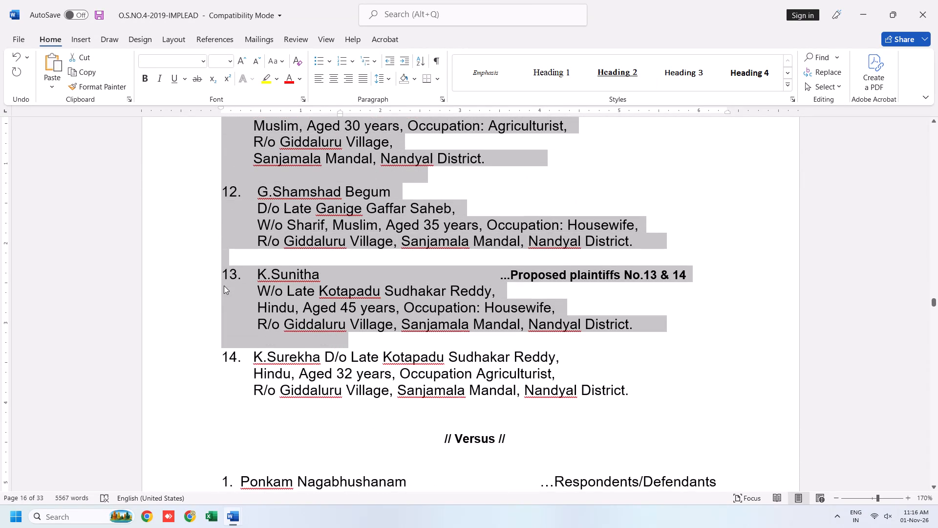
{"action": "key", "text": "shift+Down"}
{"action": "key", "text": "shift+Down"}
{"action": "key", "text": "shift+Page_Down"}
{"action": "key", "text": "shift+Up"}
{"action": "key", "text": "shift+Up"}
{"action": "key", "text": "shift+Up"}
{"action": "key", "text": "shift+Up"}
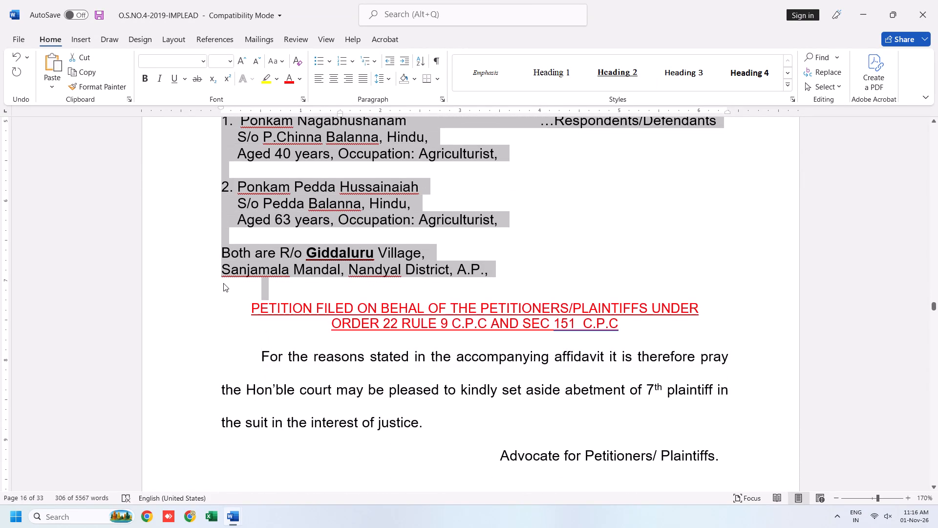
{"action": "key", "text": "ctrl+c"}
Replace the whole party list in the Section 5 Limitation Act petition on page 20 with the copied one.
{"action": "key", "text": "Page_Down"}
{"action": "key", "text": "Page_Down"}
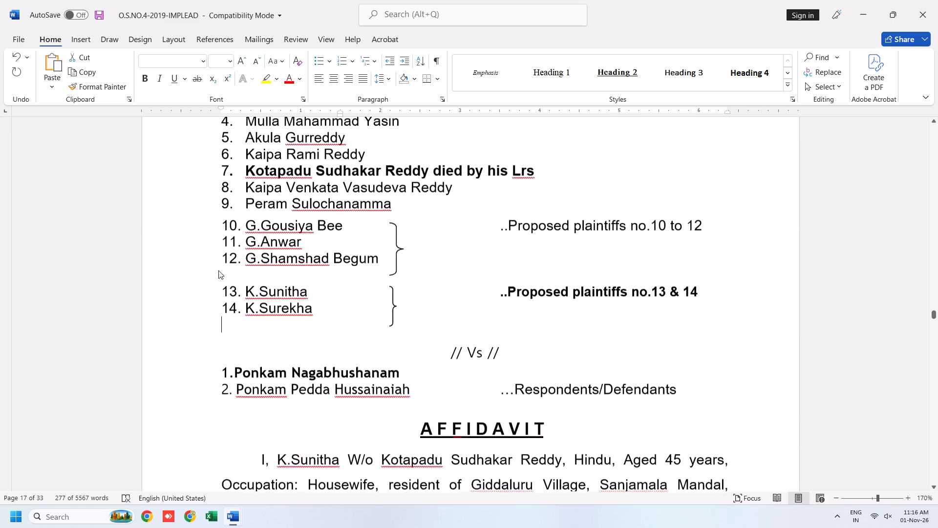
{"action": "key", "text": "Page_Down"}
{"action": "key", "text": "Page_Down"}
{"action": "key", "text": "Page_Down"}
{"action": "key", "text": "Page_Down"}
{"action": "key", "text": "Page_Down"}
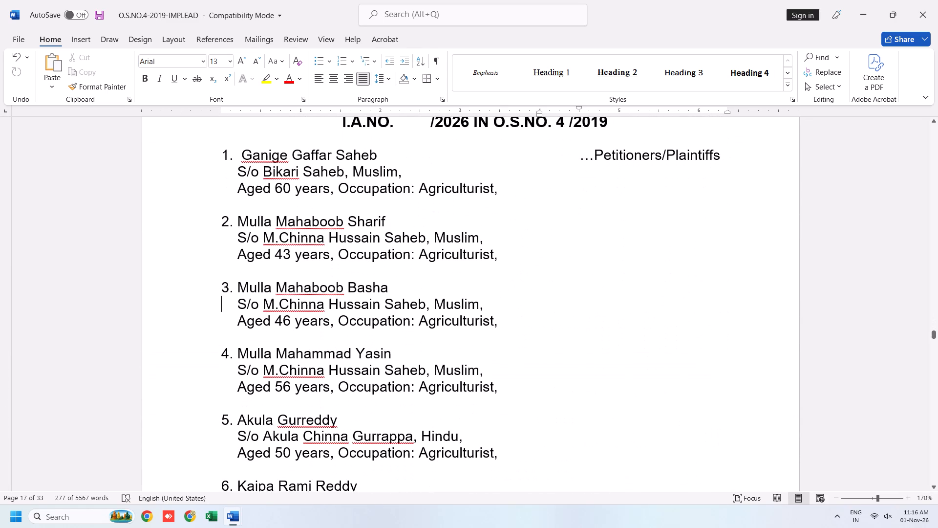
{"action": "scroll", "coordinate": [198, 255], "scroll_direction": "up", "scroll_amount": 4}
{"action": "left_click", "coordinate": [215, 308]}
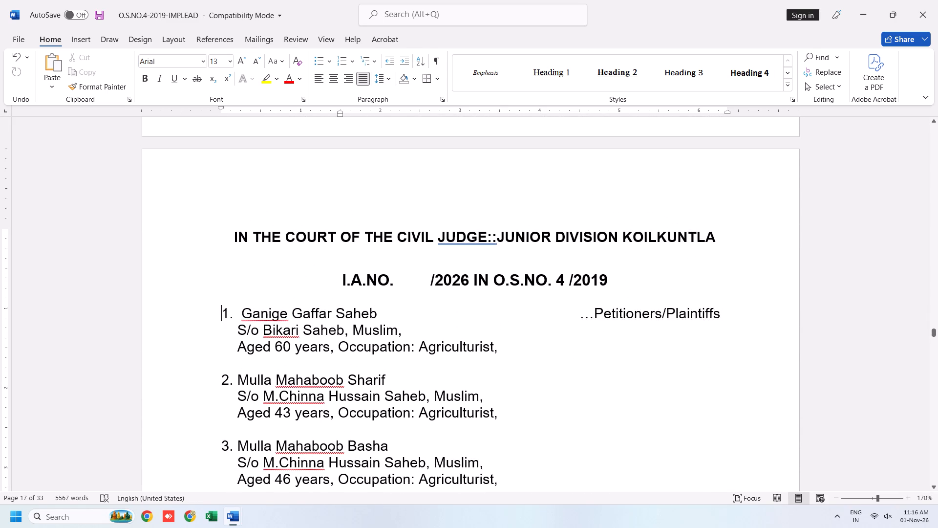
{"action": "key", "text": "shift+Page_Down"}
{"action": "key", "text": "shift+Page_Down"}
{"action": "key", "text": "shift+Page_Down"}
{"action": "key", "text": "shift+Up"}
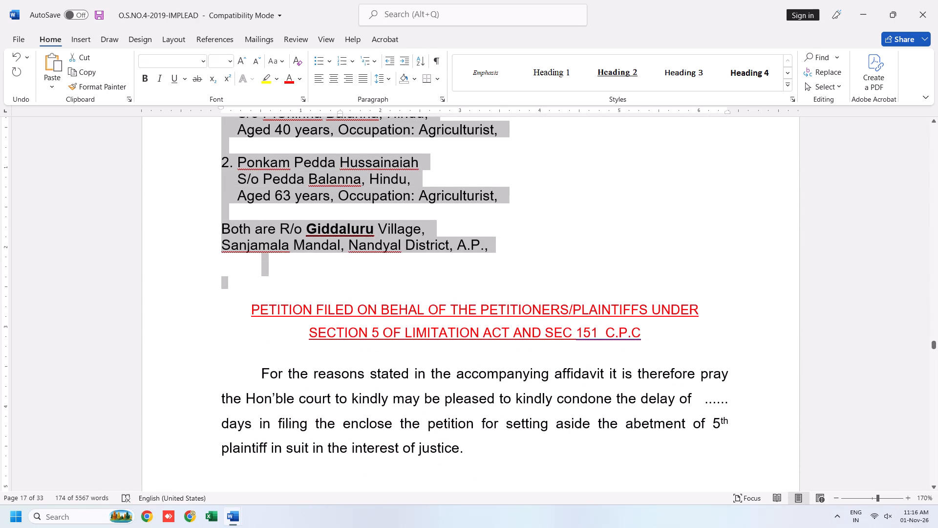
{"action": "key", "text": "shift+Up"}
{"action": "key", "text": "shift+Up"}
{"action": "key", "text": "ctrl+v"}
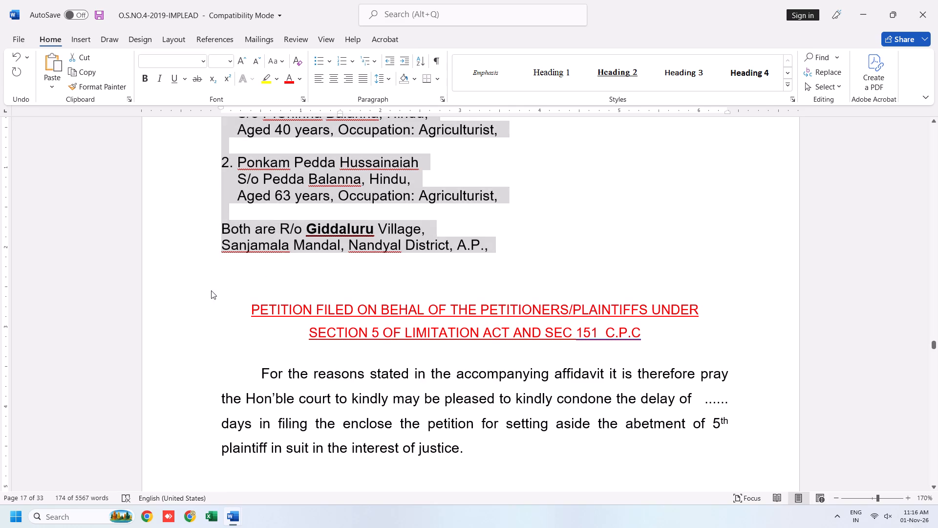
Delete the extra blank lines between the defendants' address and the red "PETITION FILED ON BEHAL" heading.
{"action": "scroll", "coordinate": [458, 334], "scroll_direction": "down", "scroll_amount": 8}
{"action": "scroll", "coordinate": [305, 211], "scroll_direction": "up", "scroll_amount": 1}
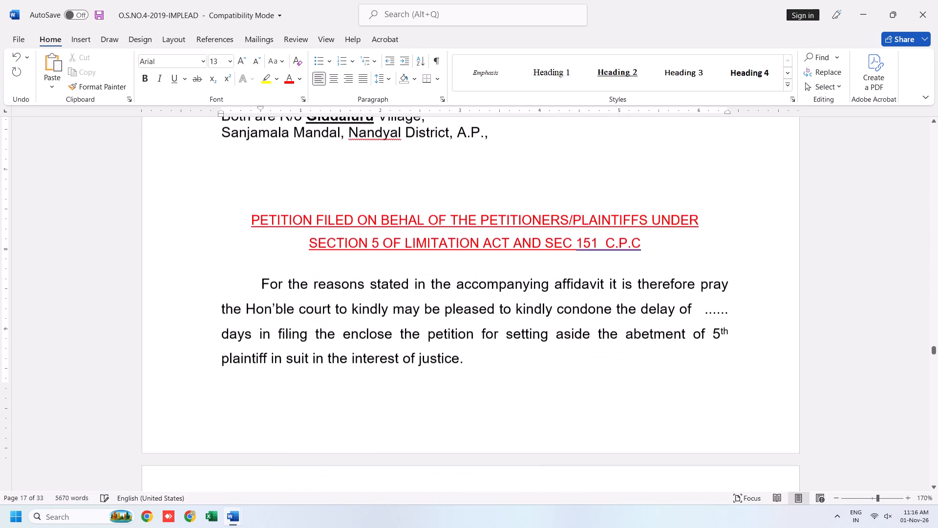
{"action": "left_click", "coordinate": [302, 188]}
{"action": "key", "text": "Delete"}
{"action": "key", "text": "Delete"}
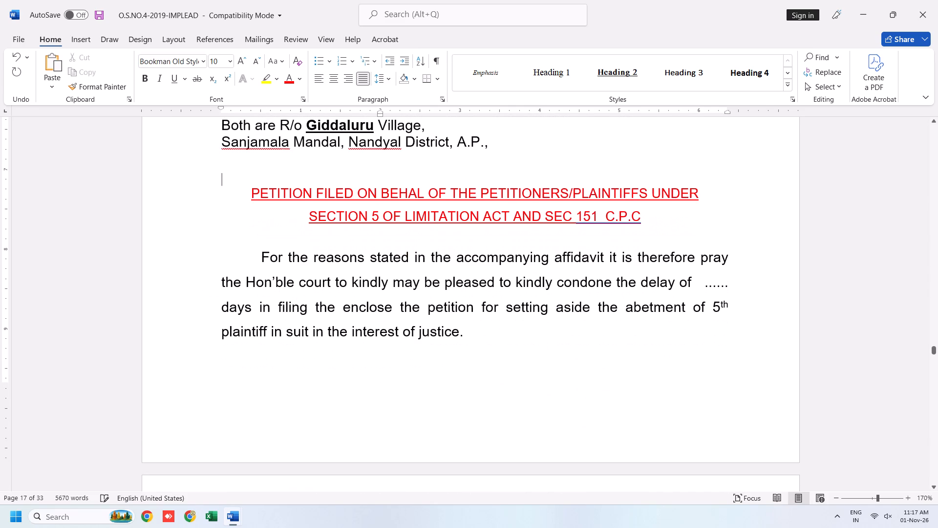
{"action": "key", "text": "Delete"}
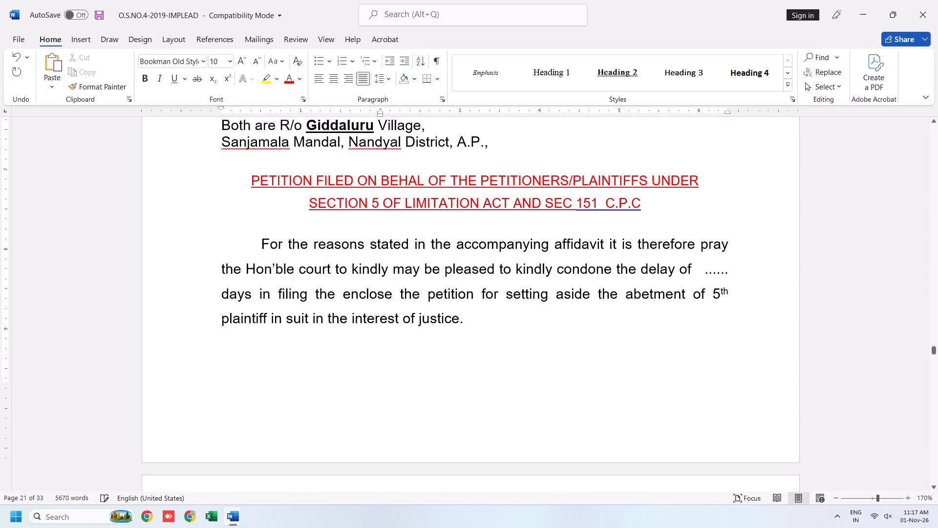
In the petition's prayer, replace the dotted placeholder for the number of days' delay with the underscore blank "___".
{"action": "left_click", "coordinate": [497, 280]}
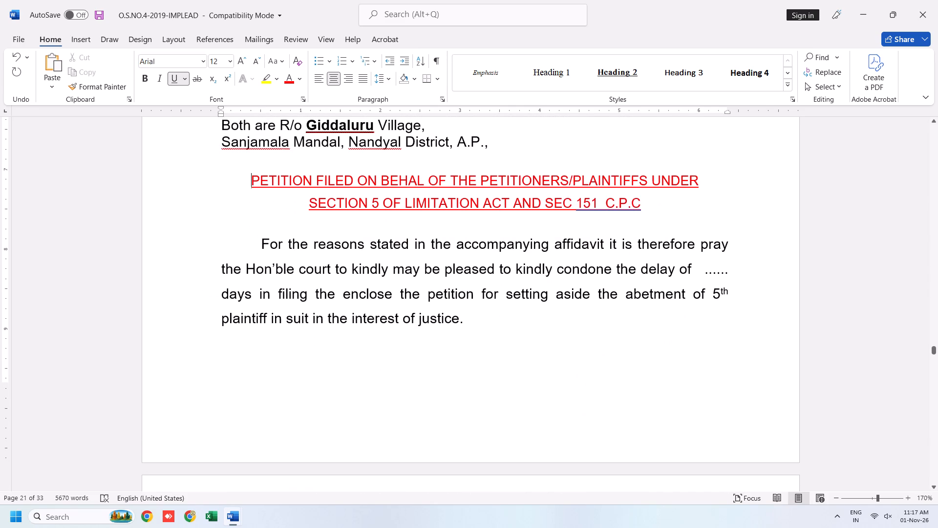
{"action": "left_click", "coordinate": [583, 317]}
{"action": "left_click", "coordinate": [699, 266]}
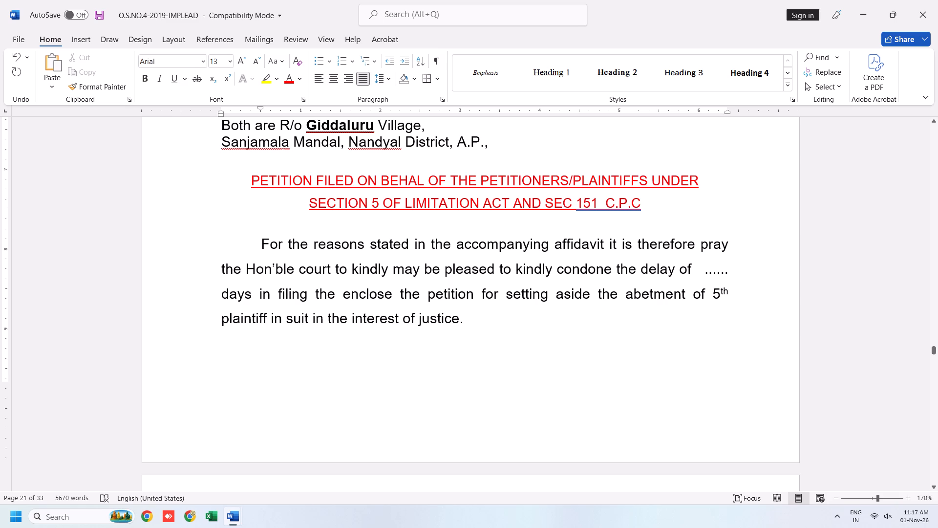
{"action": "key", "text": "Delete"}
{"action": "key", "text": "Delete"}
{"action": "key", "text": "Delete"}
{"action": "key", "text": "Delete"}
{"action": "key", "text": "Delete"}
{"action": "key", "text": "Delete"}
{"action": "key", "text": "Delete"}
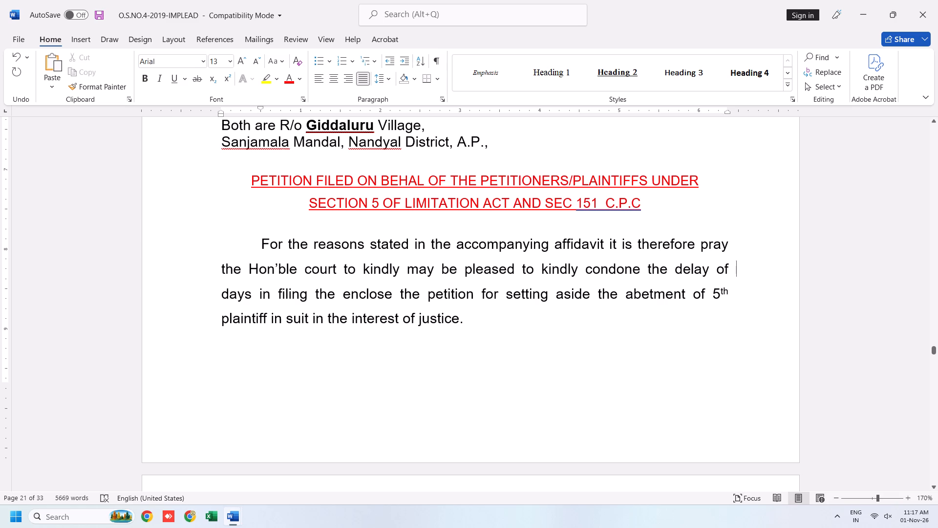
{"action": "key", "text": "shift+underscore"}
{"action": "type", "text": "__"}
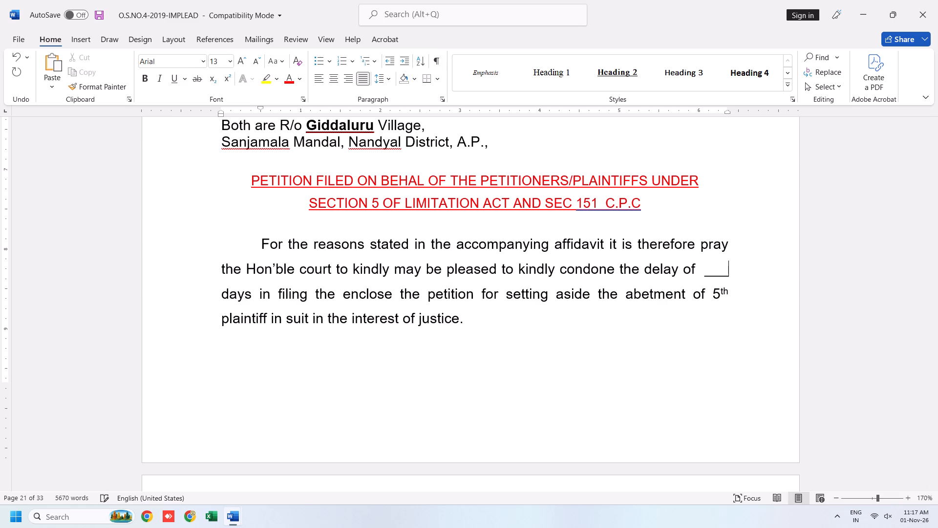
Change the plaintiff's ordinal in the petition's prayer to 7th.
{"action": "left_click", "coordinate": [711, 290]}
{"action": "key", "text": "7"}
{"action": "key", "text": "Delete"}
Delete a blank line above the "Advocate for Petitioners/ Plaintiffs." signature line to bring it up beneath the prayer.
{"action": "left_click", "coordinate": [338, 367]}
{"action": "key", "text": "Delete"}
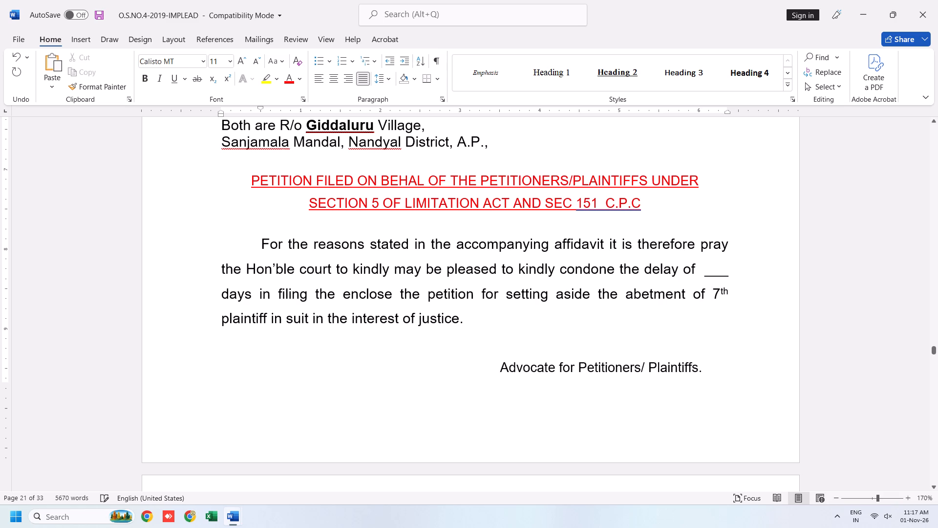
{"action": "left_click", "coordinate": [637, 363]}
Delete the blank line between "// Versus //" and the first respondent in the delay-condonation petition.
{"action": "scroll", "coordinate": [633, 361], "scroll_direction": "up", "scroll_amount": 5}
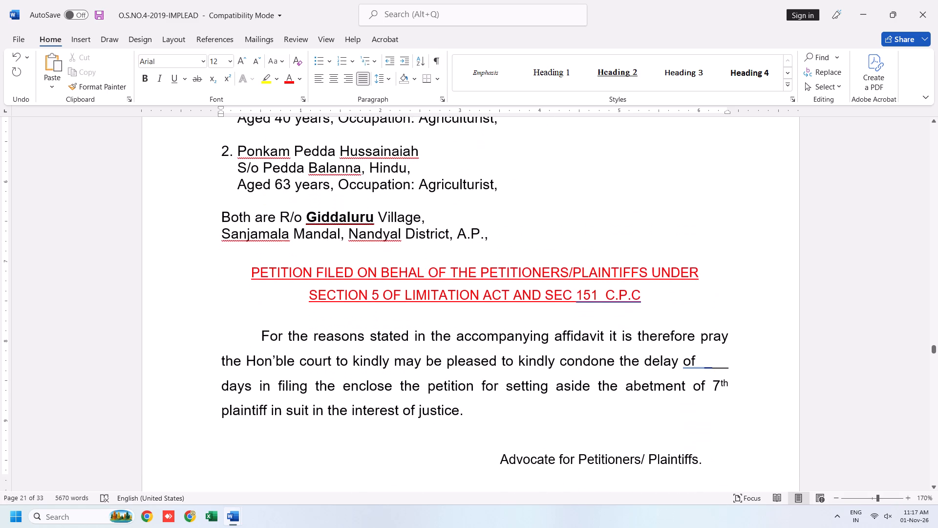
{"action": "left_click_drag", "start_coordinate": [555, 267], "coordinate": [563, 269]}
{"action": "scroll", "coordinate": [555, 264], "scroll_direction": "up", "scroll_amount": 6}
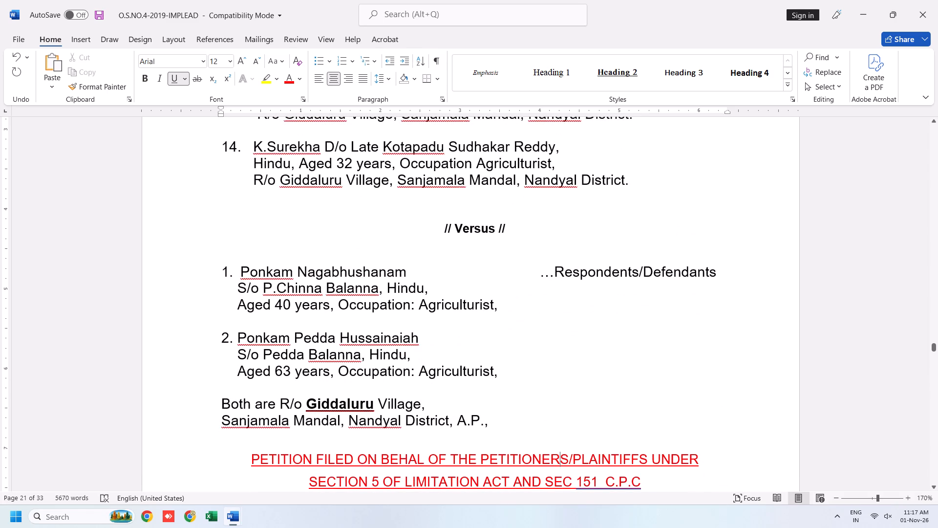
{"action": "scroll", "coordinate": [457, 315], "scroll_direction": "up", "scroll_amount": 6}
{"action": "scroll", "coordinate": [431, 350], "scroll_direction": "down", "scroll_amount": 4}
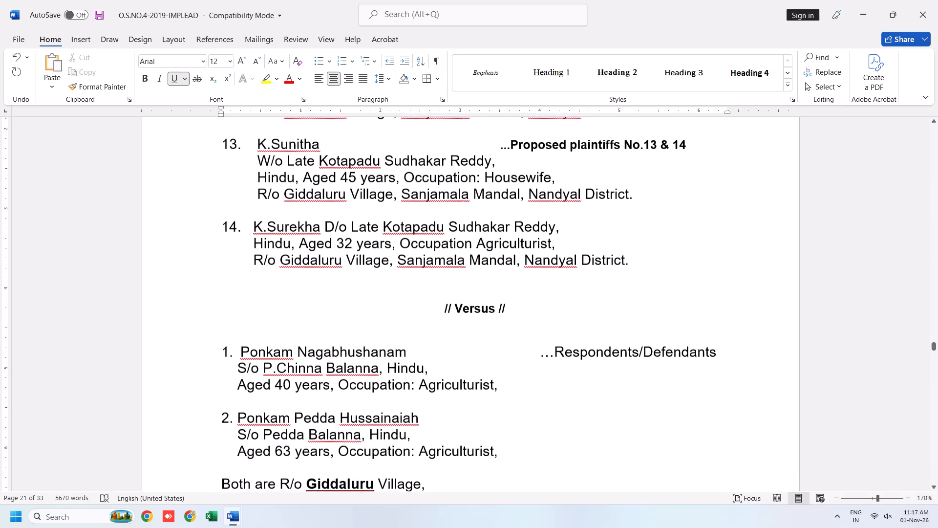
{"action": "left_click", "coordinate": [413, 342]}
{"action": "key", "text": "Delete"}
Review the petition's layout and party list, from the prayer back up to the court heading and case number.
{"action": "scroll", "coordinate": [420, 325], "scroll_direction": "down", "scroll_amount": 3}
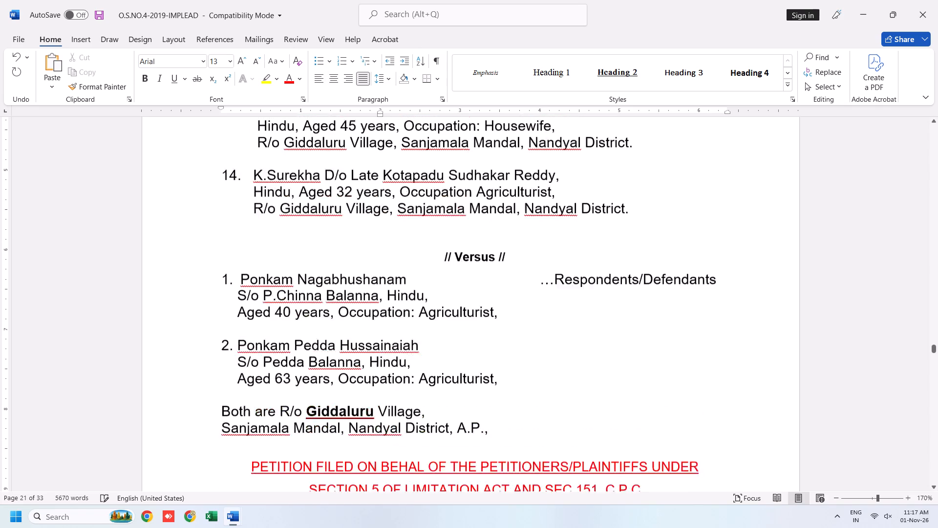
{"action": "scroll", "coordinate": [420, 326], "scroll_direction": "down", "scroll_amount": 13}
{"action": "scroll", "coordinate": [429, 341], "scroll_direction": "up", "scroll_amount": 16}
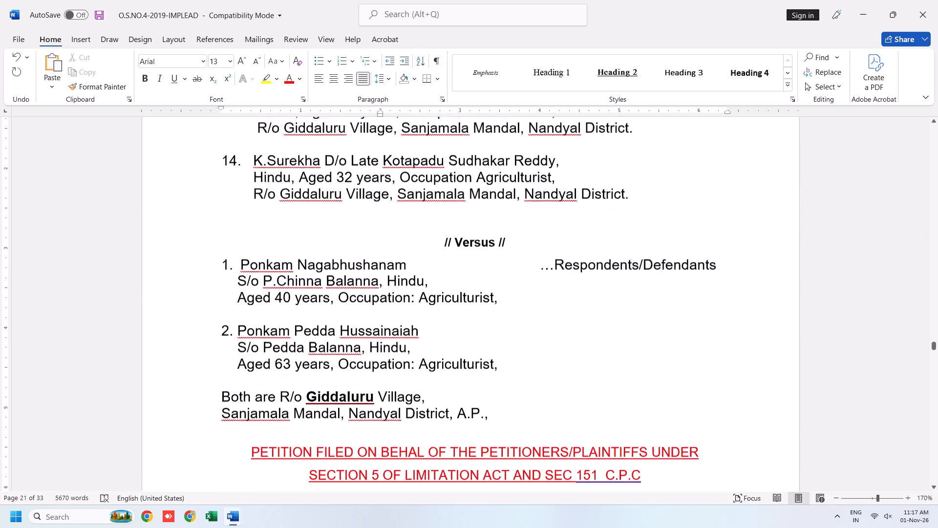
{"action": "scroll", "coordinate": [422, 338], "scroll_direction": "up", "scroll_amount": 4}
{"action": "scroll", "coordinate": [471, 321], "scroll_direction": "down", "scroll_amount": 3}
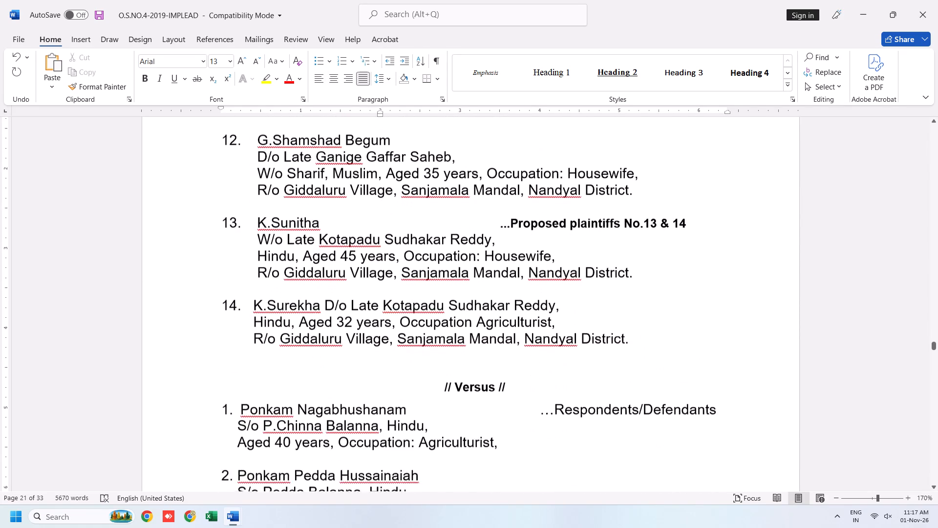
{"action": "scroll", "coordinate": [470, 330], "scroll_direction": "up", "scroll_amount": 14}
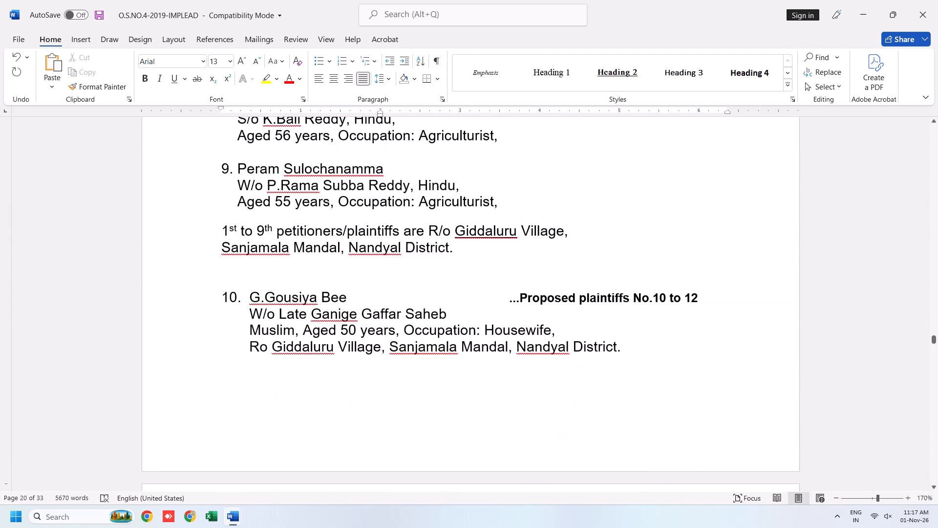
{"action": "scroll", "coordinate": [466, 329], "scroll_direction": "up", "scroll_amount": 8}
{"action": "scroll", "coordinate": [463, 330], "scroll_direction": "down", "scroll_amount": 7}
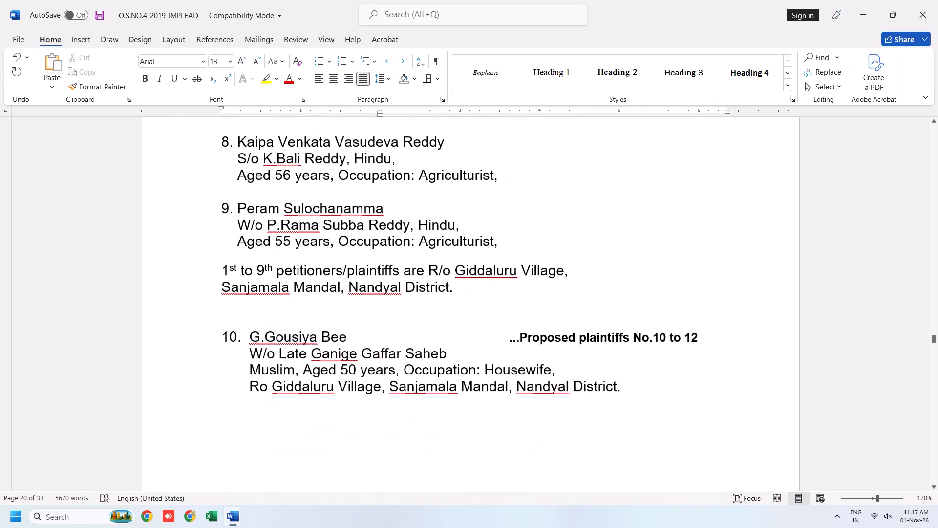
{"action": "scroll", "coordinate": [436, 325], "scroll_direction": "down", "scroll_amount": 4}
{"action": "scroll", "coordinate": [436, 324], "scroll_direction": "up", "scroll_amount": 2}
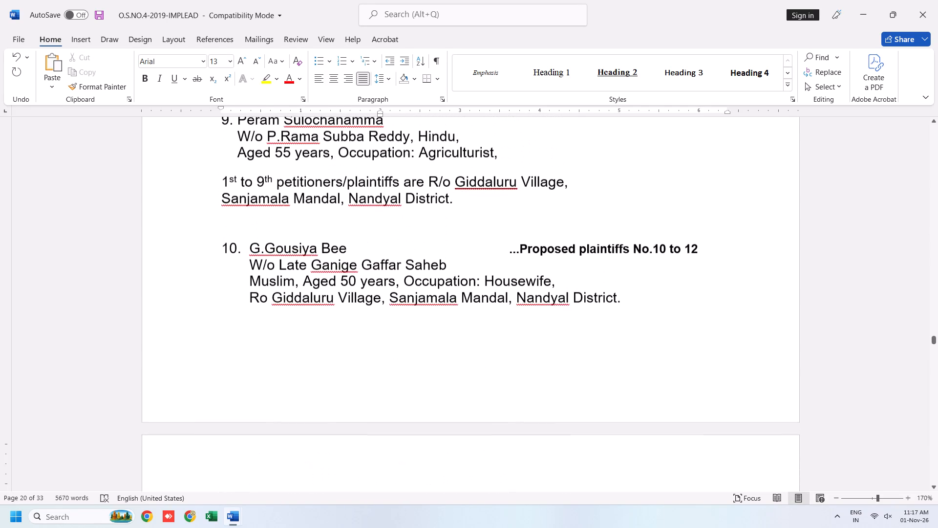
{"action": "scroll", "coordinate": [430, 328], "scroll_direction": "down", "scroll_amount": 7}
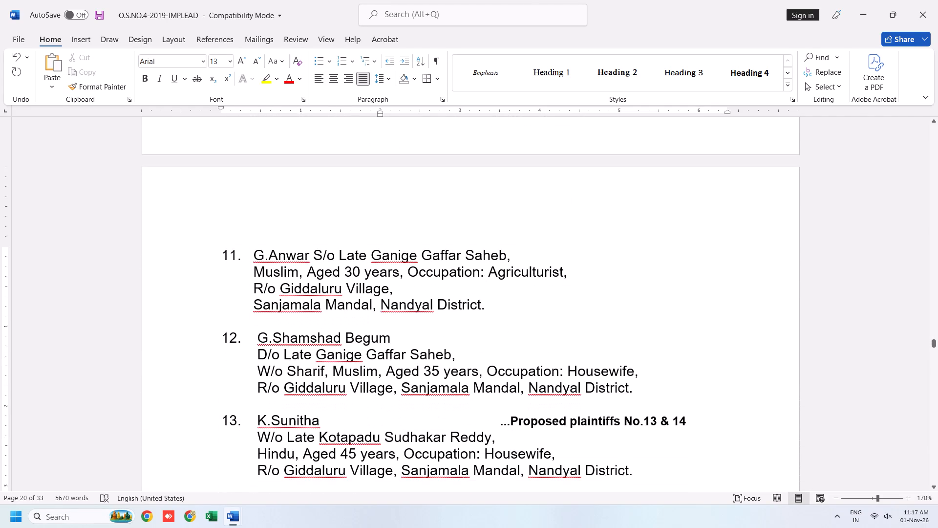
{"action": "scroll", "coordinate": [432, 319], "scroll_direction": "down", "scroll_amount": 4}
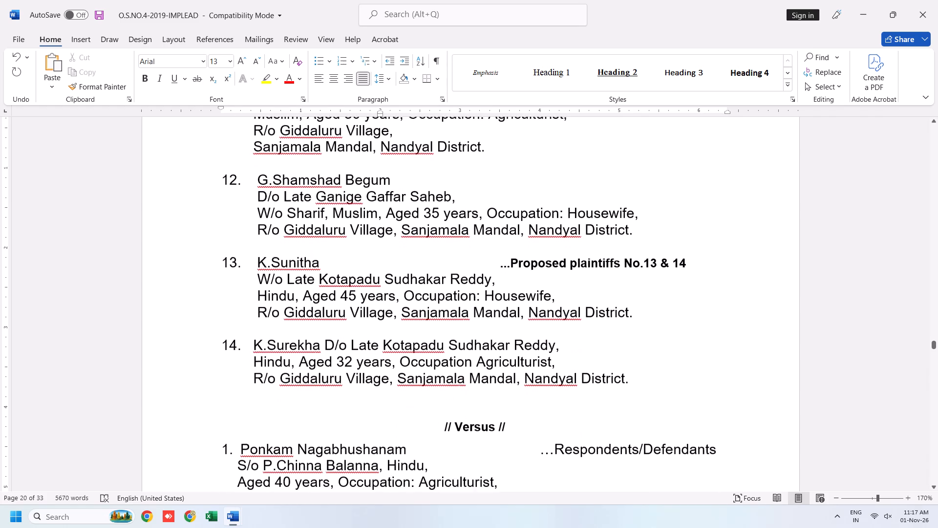
{"action": "scroll", "coordinate": [431, 313], "scroll_direction": "up", "scroll_amount": 17}
{"action": "left_click", "coordinate": [387, 275]}
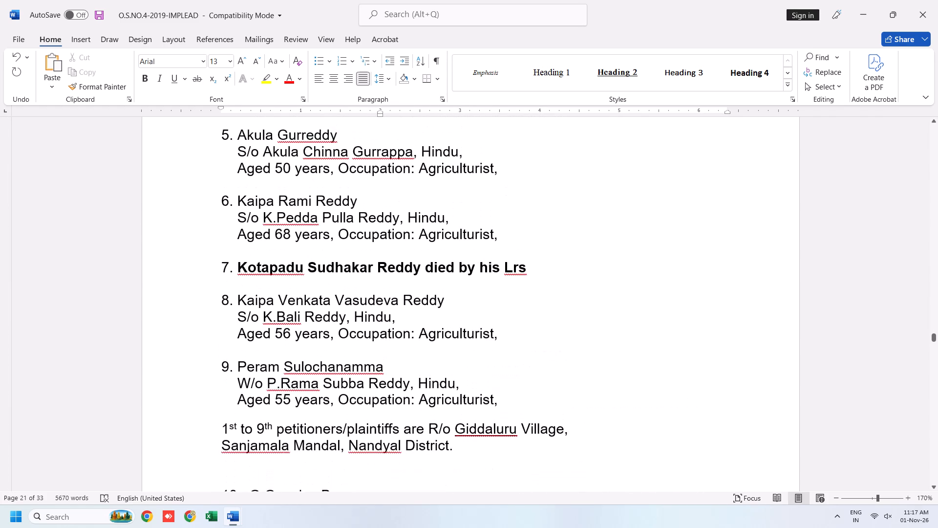
{"action": "scroll", "coordinate": [387, 275], "scroll_direction": "up", "scroll_amount": 4}
{"action": "left_click", "coordinate": [385, 264]}
{"action": "scroll", "coordinate": [385, 257], "scroll_direction": "up", "scroll_amount": 5}
{"action": "left_click", "coordinate": [372, 251]}
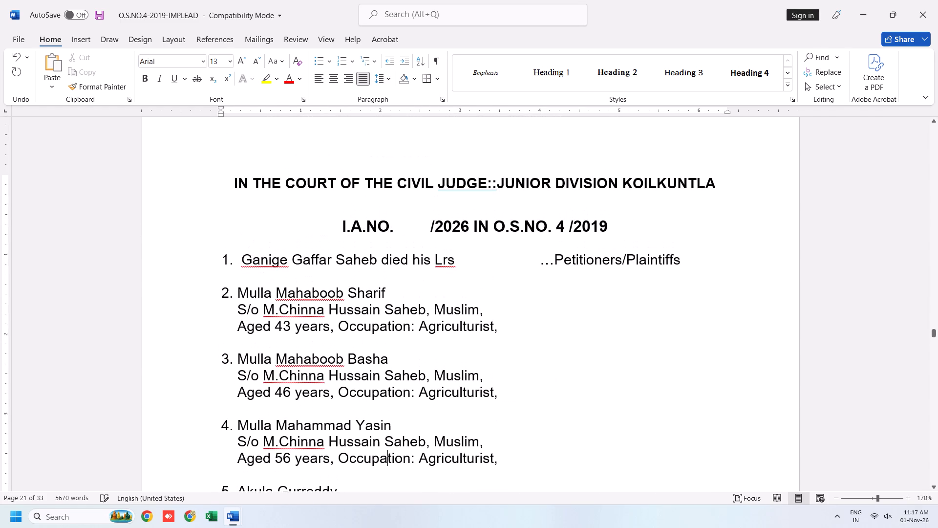
Print three double-sided copies of pages 20-21, the delay-condonation petition.
{"action": "key", "text": "ctrl+p"}
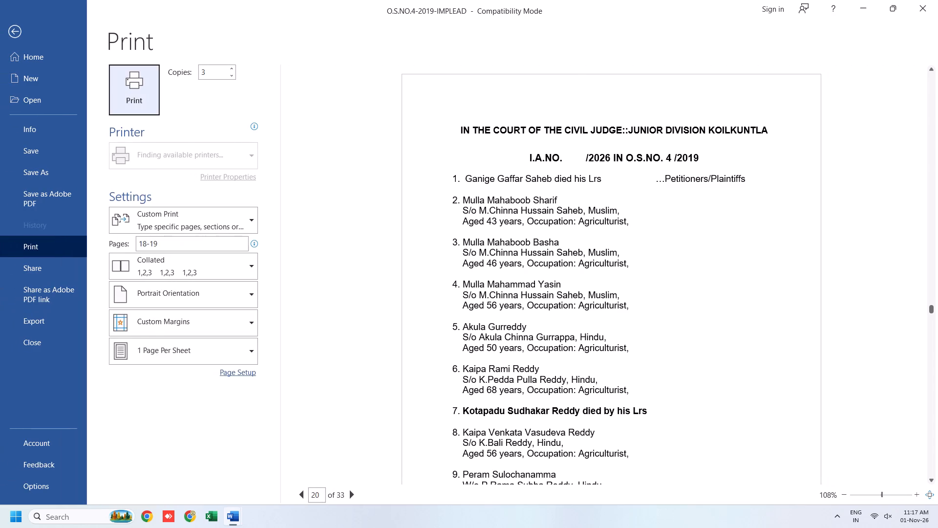
{"action": "left_click", "coordinate": [177, 248]}
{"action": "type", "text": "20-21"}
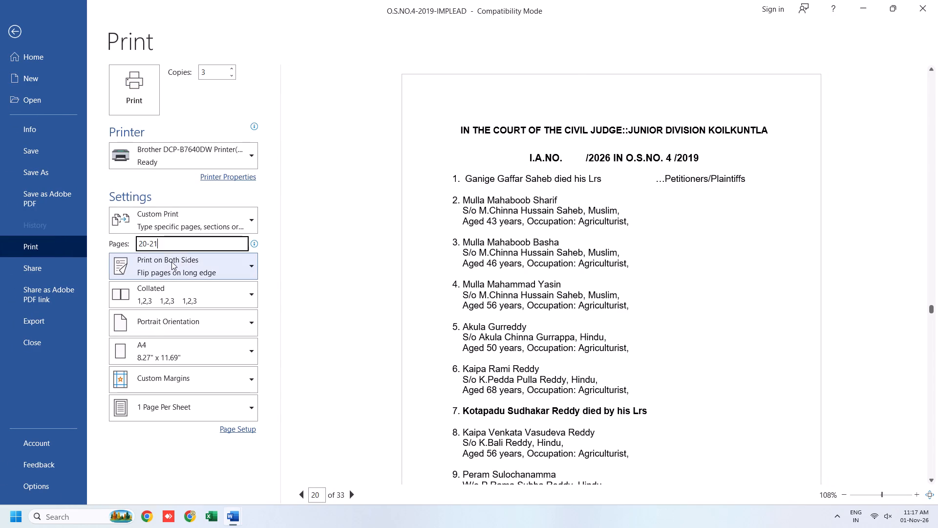
{"action": "left_click", "coordinate": [153, 91]}
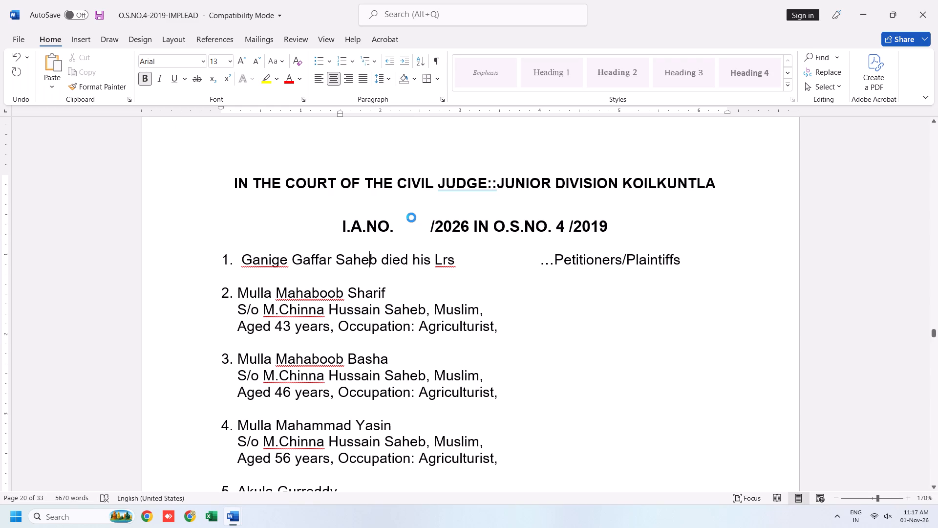
Copy the petition's red Section 5 of Limitation Act heading and paste it over the Order 22 Rule 9 heading in DOCKET-A4 SIZE.
{"action": "scroll", "coordinate": [476, 276], "scroll_direction": "down", "scroll_amount": 20}
{"action": "scroll", "coordinate": [476, 276], "scroll_direction": "down", "scroll_amount": 2}
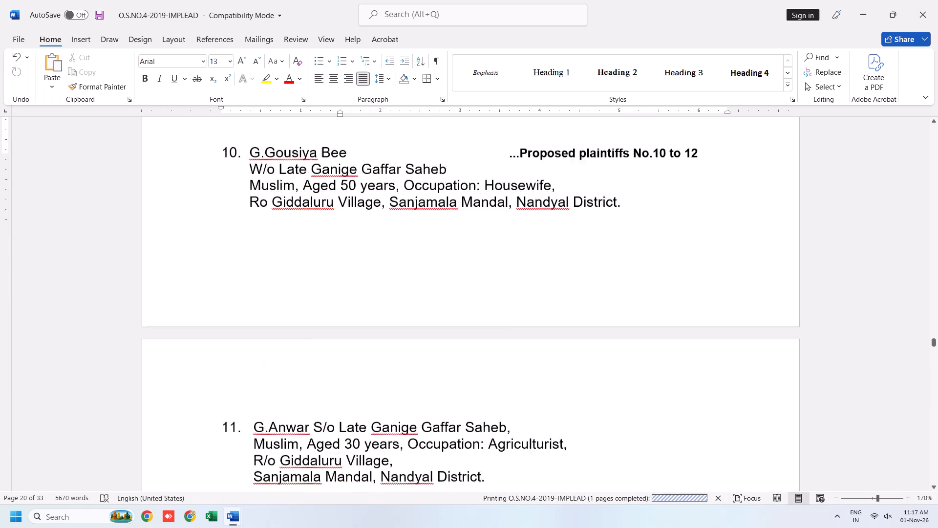
{"action": "scroll", "coordinate": [397, 290], "scroll_direction": "down", "scroll_amount": 12}
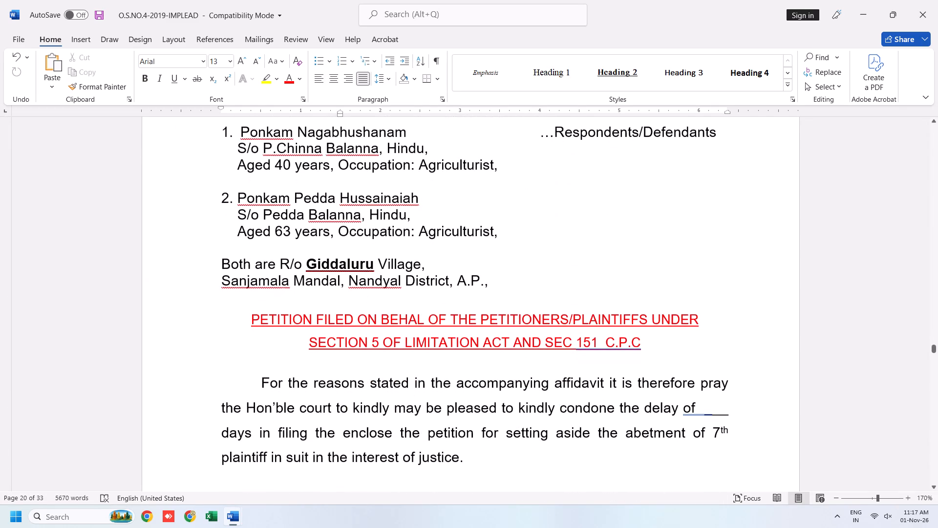
{"action": "left_click", "coordinate": [253, 317]}
{"action": "left_click_drag", "start_coordinate": [254, 317], "coordinate": [661, 345]}
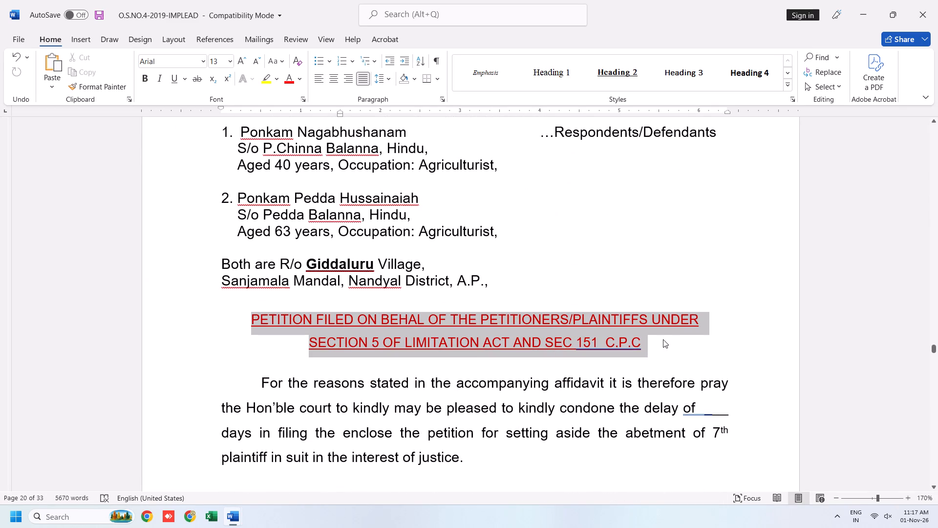
{"action": "key", "text": "ctrl+c"}
{"action": "key", "text": "alt+Tab"}
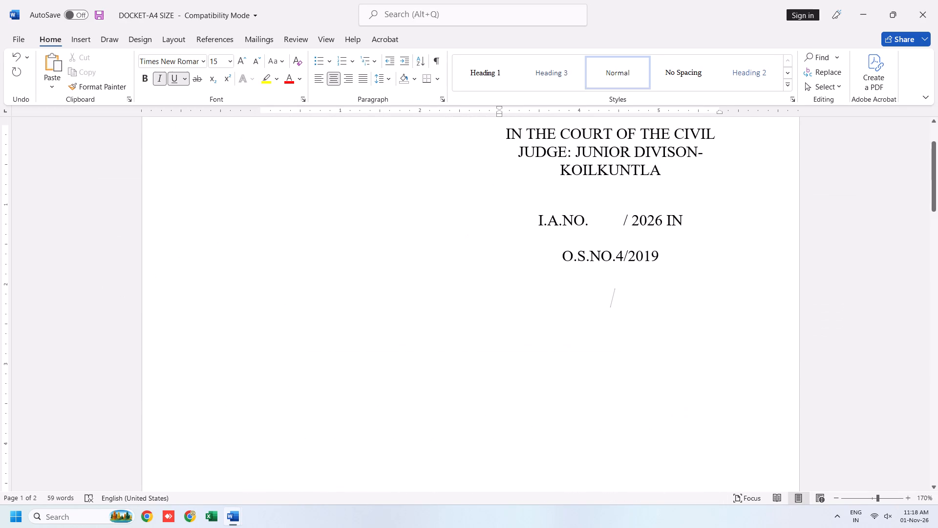
{"action": "scroll", "coordinate": [609, 350], "scroll_direction": "down", "scroll_amount": 5}
{"action": "left_click_drag", "start_coordinate": [540, 330], "coordinate": [634, 344]}
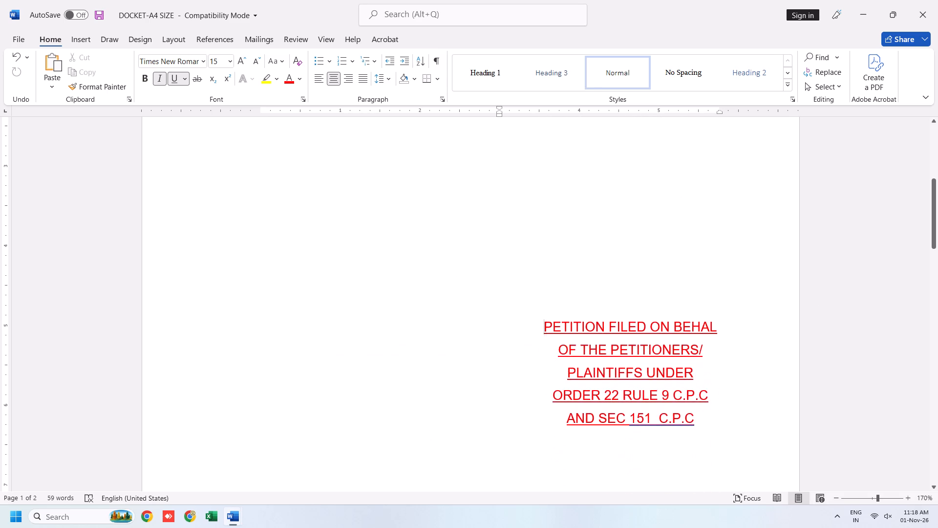
{"action": "left_click_drag", "start_coordinate": [634, 344], "coordinate": [726, 423]}
{"action": "key", "text": "ctrl+v"}
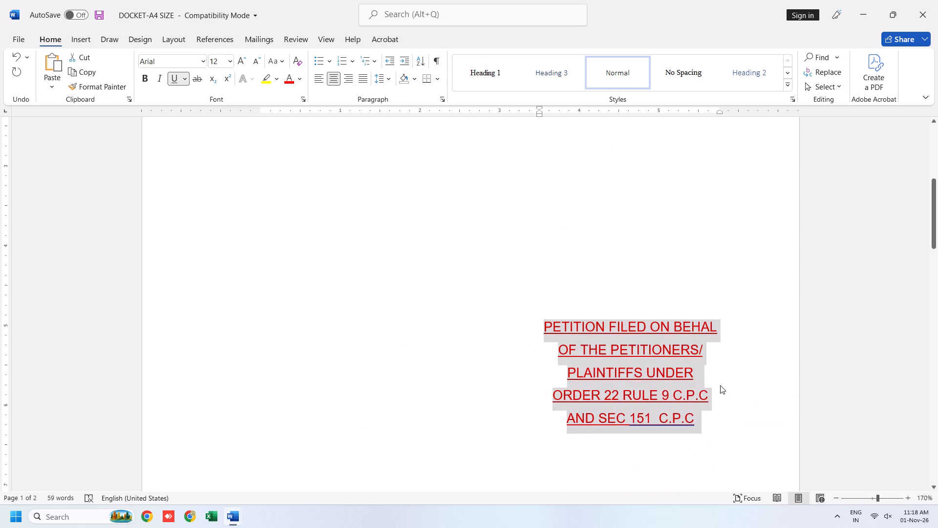
Indent the pasted docket heading to the 3-inch mark and reduce its font size by one point.
{"action": "left_click_drag", "start_coordinate": [269, 326], "coordinate": [678, 389]}
{"action": "key", "text": "Tab"}
{"action": "key", "text": "Tab"}
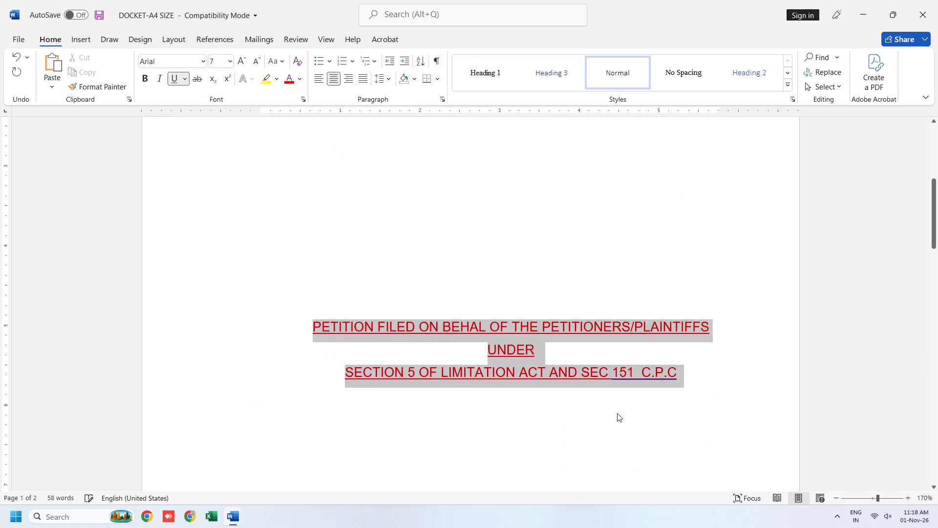
{"action": "key", "text": "Tab"}
{"action": "key", "text": "Tab"}
{"action": "key", "text": "Tab"}
{"action": "key", "text": "Tab"}
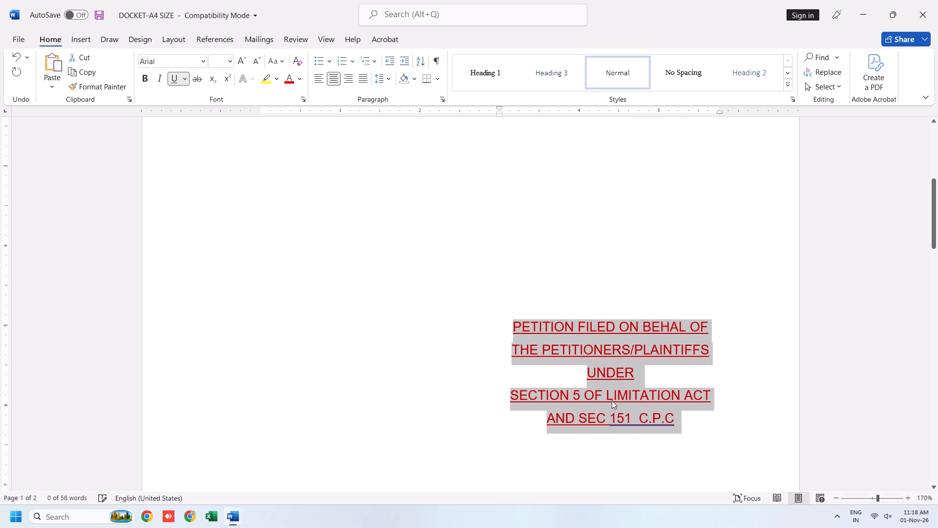
{"action": "key", "text": "ctrl+bracketleft"}
Add one blank line above the "ADDRESS FOR SERVICE" block on the docket's first page.
{"action": "scroll", "coordinate": [593, 376], "scroll_direction": "down", "scroll_amount": 9}
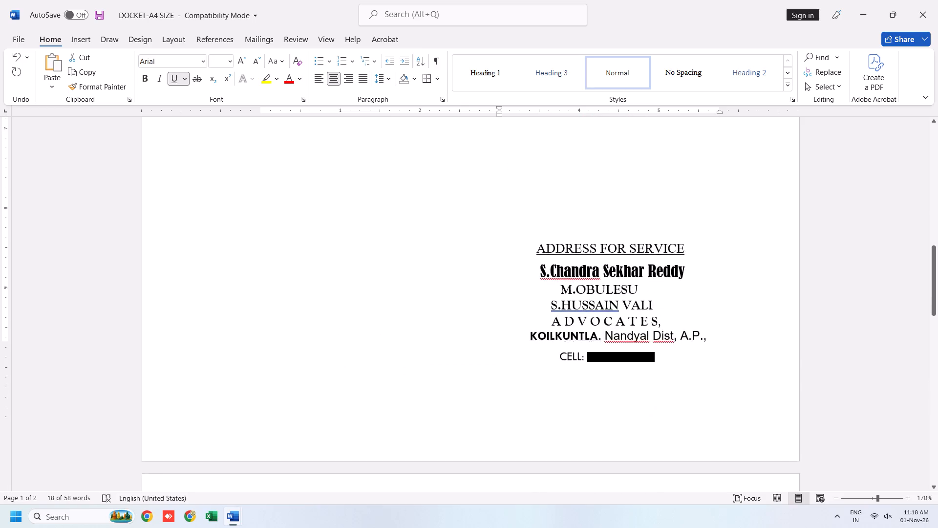
{"action": "left_click_drag", "start_coordinate": [579, 157], "coordinate": [582, 166]}
{"action": "key", "text": "Return"}
{"action": "key", "text": "Return"}
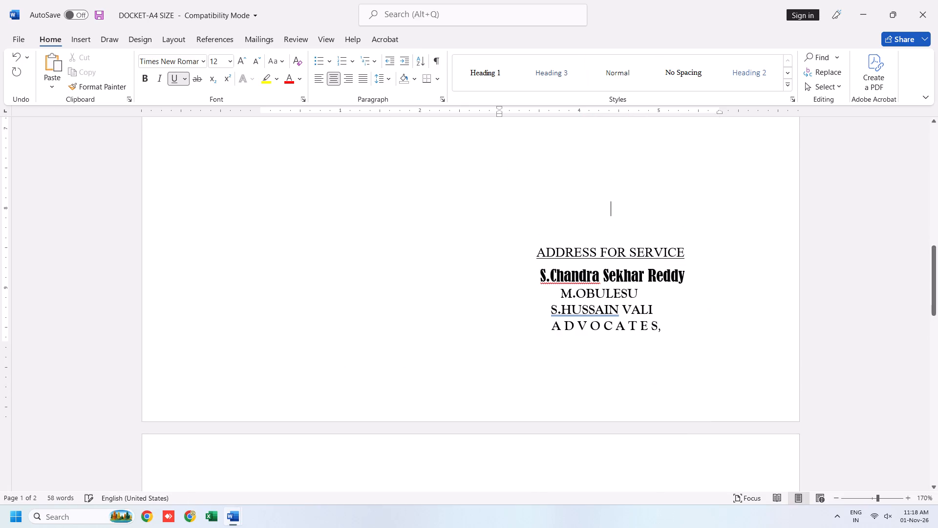
{"action": "key", "text": "Delete"}
Print one copy of the docket's first page, single-sided.
{"action": "scroll", "coordinate": [559, 336], "scroll_direction": "up", "scroll_amount": 18}
{"action": "left_click", "coordinate": [596, 239]}
{"action": "key", "text": "ctrl+p"}
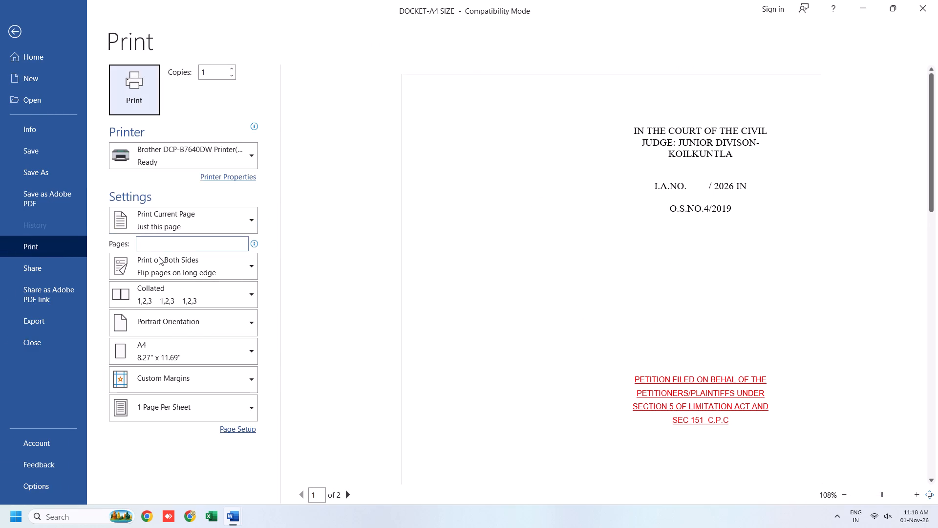
{"action": "left_click", "coordinate": [157, 257]}
{"action": "left_click", "coordinate": [169, 295]}
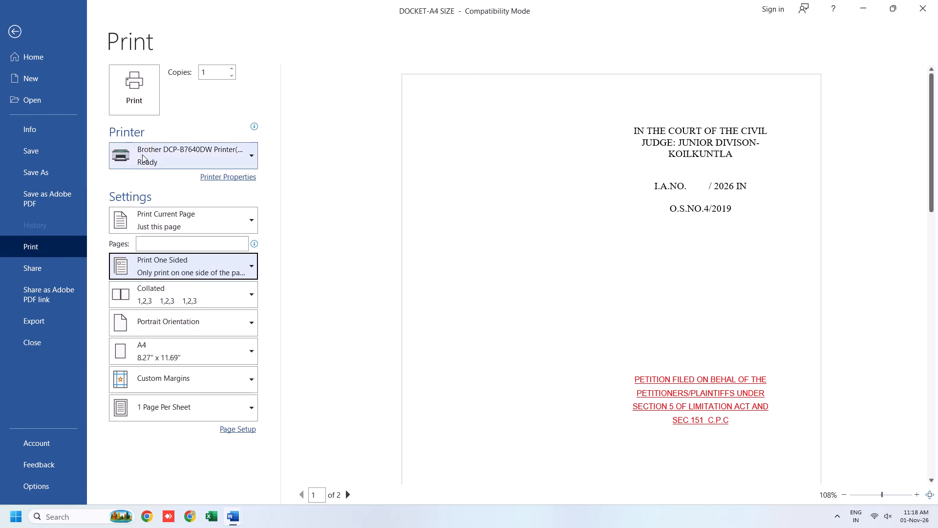
{"action": "left_click", "coordinate": [137, 100]}
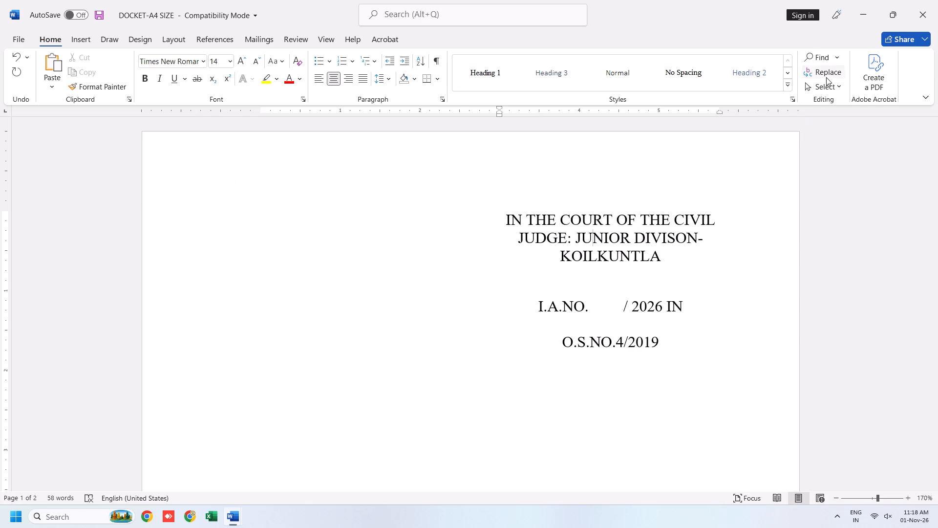
Switch back to the O.S.NO.4-2019-IMPLEAD document and move on past the delay-condonation petition's prayer.
{"action": "key", "text": "alt+Tab"}
{"action": "scroll", "coordinate": [678, 103], "scroll_direction": "down", "scroll_amount": 12}
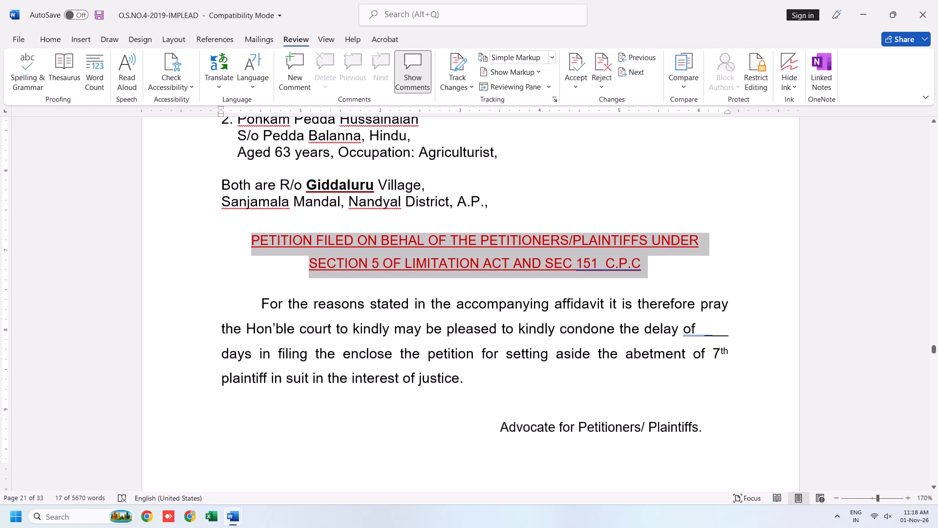
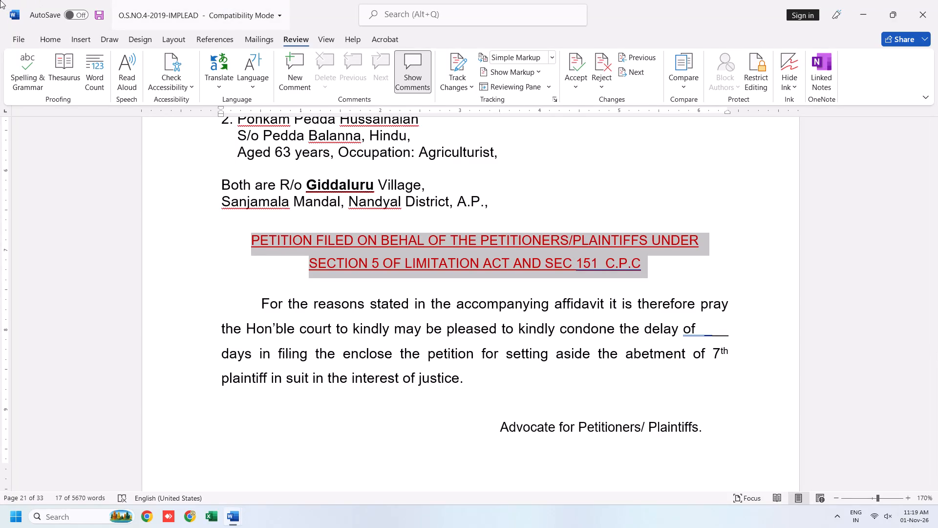
Delete the extra blank lines above the court heading of the affidavit that starts on page 22.
{"action": "key", "text": "Page_Down"}
{"action": "key", "text": "Page_Down"}
{"action": "key", "text": "Page_Up"}
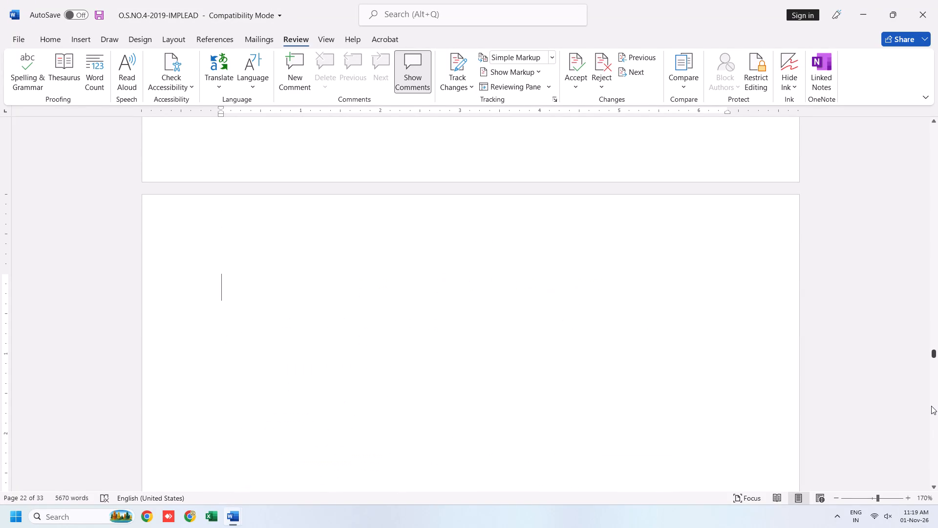
{"action": "key", "text": "Delete"}
{"action": "key", "text": "Delete"}
{"action": "key", "text": "Delete"}
{"action": "key", "text": "Delete"}
{"action": "key", "text": "Delete"}
{"action": "key", "text": "Delete"}
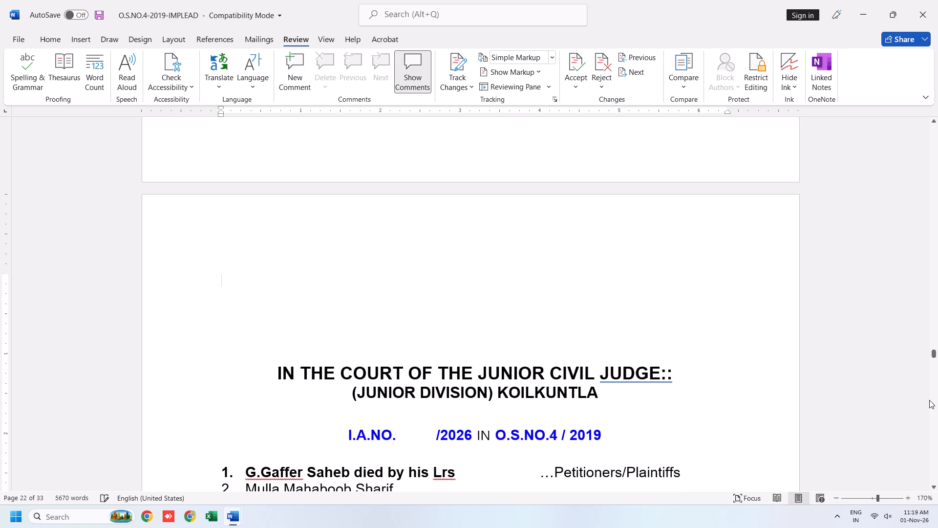
{"action": "key", "text": "Delete"}
{"action": "key", "text": "Delete"}
{"action": "key", "text": "Delete"}
{"action": "key", "text": "Delete"}
{"action": "key", "text": "Delete"}
{"action": "key", "text": "Delete"}
{"action": "key", "text": "Up"}
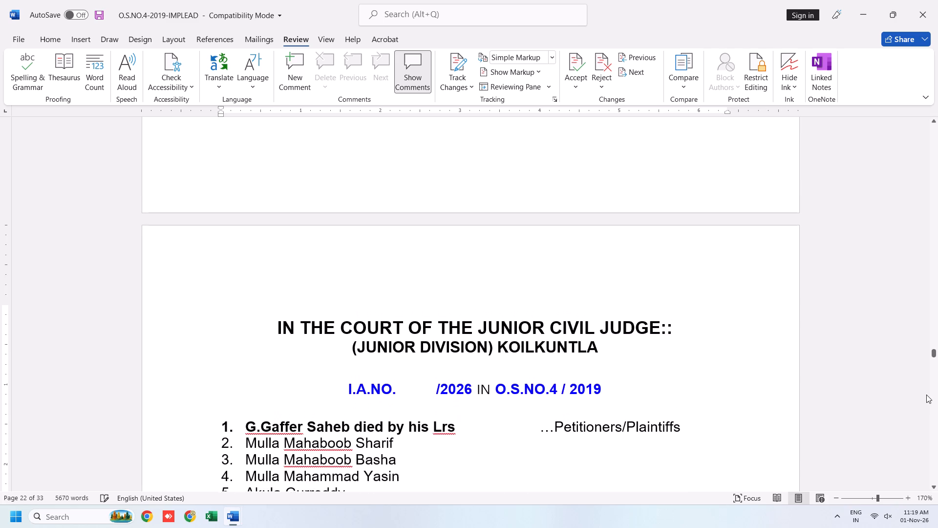
{"action": "key", "text": "Delete"}
Delete the blank lines between the respondents' names and the AFFIDAVIT heading in the page 22 affidavit.
{"action": "scroll", "coordinate": [167, 50], "scroll_direction": "down", "scroll_amount": 6}
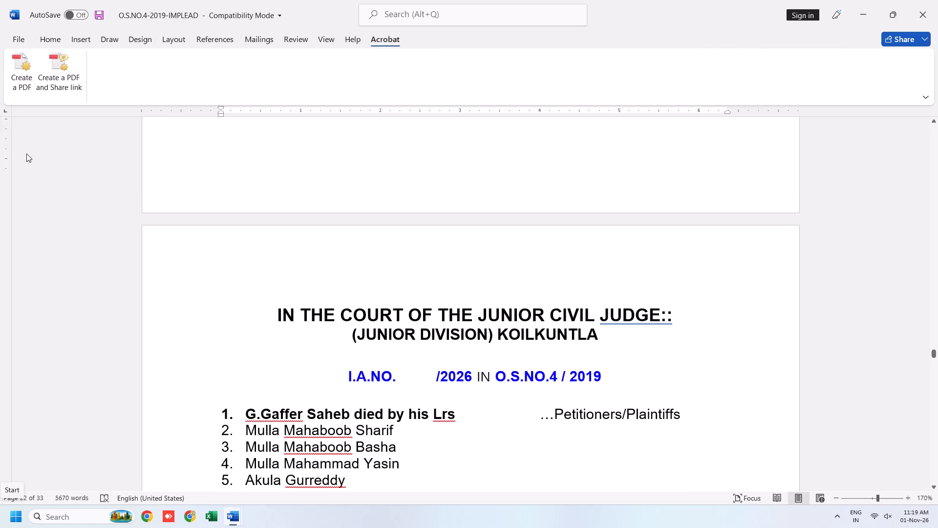
{"action": "scroll", "coordinate": [26, 154], "scroll_direction": "down", "scroll_amount": 2}
{"action": "scroll", "coordinate": [535, 174], "scroll_direction": "down", "scroll_amount": 9}
{"action": "left_click", "coordinate": [439, 280]}
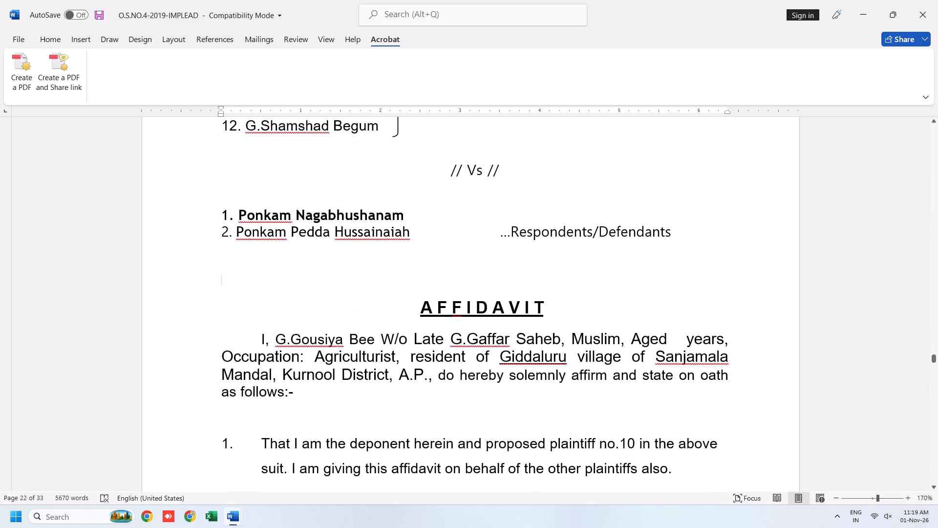
{"action": "key", "text": "Delete"}
{"action": "key", "text": "Delete"}
Look through the remaining affidavits and petitions up to the court fee receipt at the end of the document.
{"action": "scroll", "coordinate": [439, 277], "scroll_direction": "down", "scroll_amount": 11}
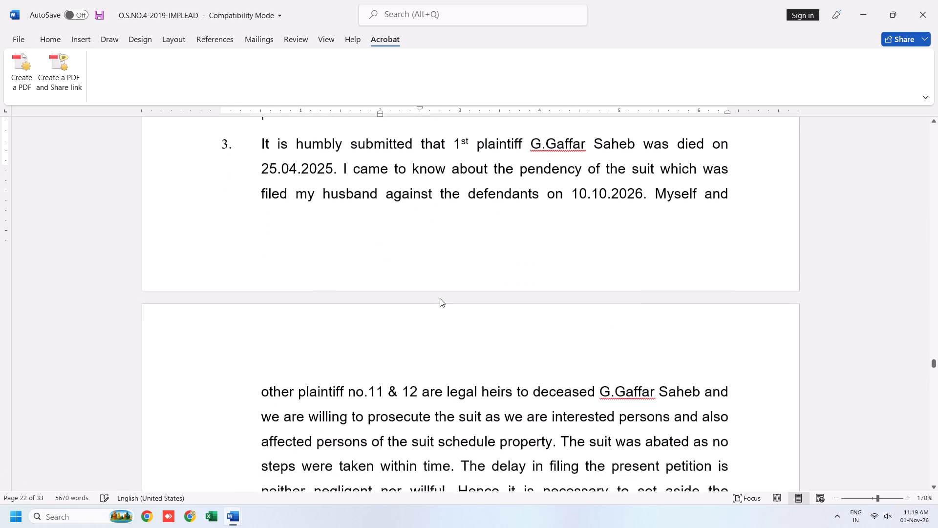
{"action": "scroll", "coordinate": [425, 311], "scroll_direction": "down", "scroll_amount": 11}
{"action": "scroll", "coordinate": [466, 320], "scroll_direction": "down", "scroll_amount": 14}
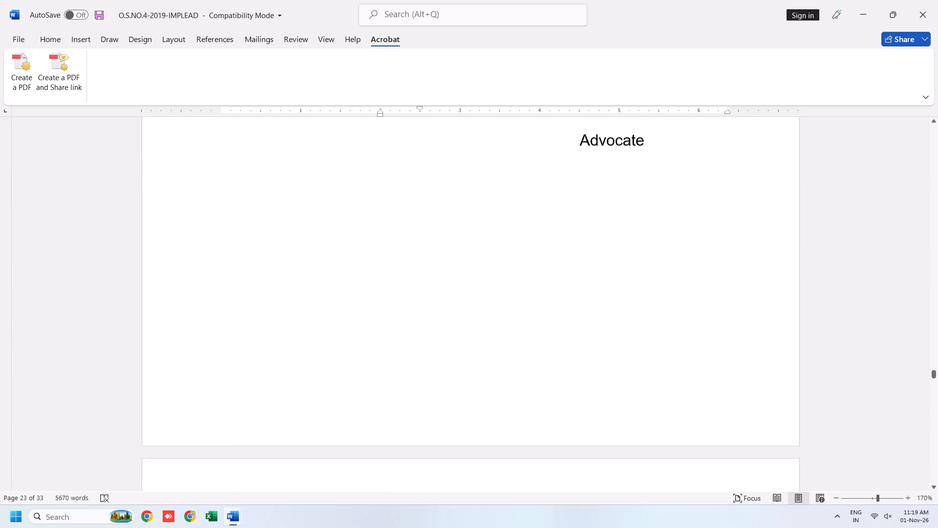
{"action": "scroll", "coordinate": [396, 340], "scroll_direction": "down", "scroll_amount": 12}
{"action": "scroll", "coordinate": [379, 348], "scroll_direction": "down", "scroll_amount": 20}
{"action": "scroll", "coordinate": [379, 348], "scroll_direction": "down", "scroll_amount": 6}
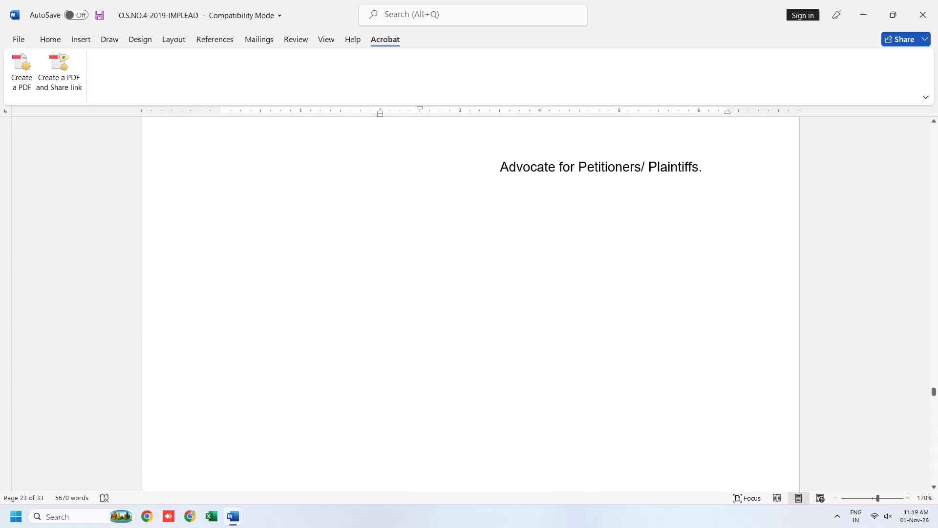
{"action": "scroll", "coordinate": [353, 343], "scroll_direction": "down", "scroll_amount": 17}
{"action": "scroll", "coordinate": [340, 346], "scroll_direction": "down", "scroll_amount": 9}
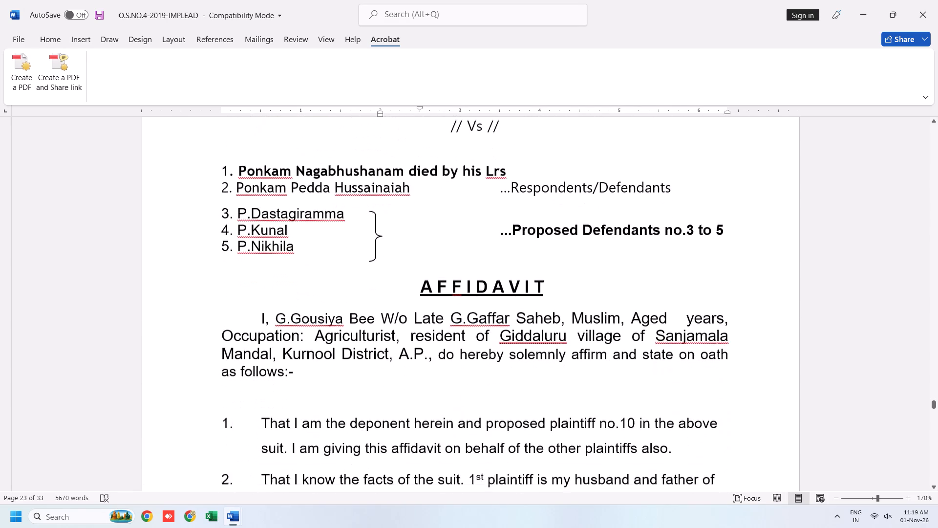
{"action": "scroll", "coordinate": [335, 350], "scroll_direction": "down", "scroll_amount": 20}
{"action": "scroll", "coordinate": [335, 350], "scroll_direction": "down", "scroll_amount": 20}
{"action": "scroll", "coordinate": [335, 350], "scroll_direction": "down", "scroll_amount": 11}
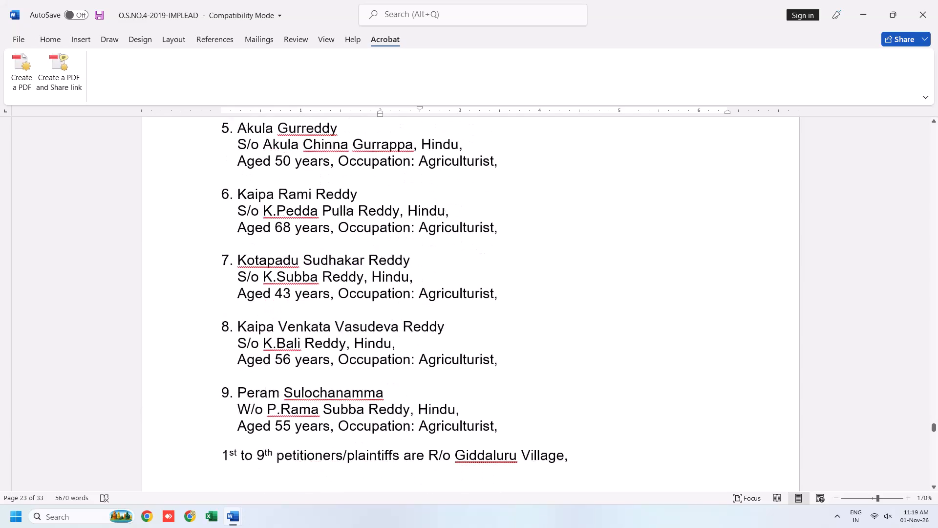
{"action": "scroll", "coordinate": [314, 350], "scroll_direction": "down", "scroll_amount": 10}
{"action": "scroll", "coordinate": [314, 348], "scroll_direction": "down", "scroll_amount": 11}
{"action": "scroll", "coordinate": [317, 345], "scroll_direction": "down", "scroll_amount": 11}
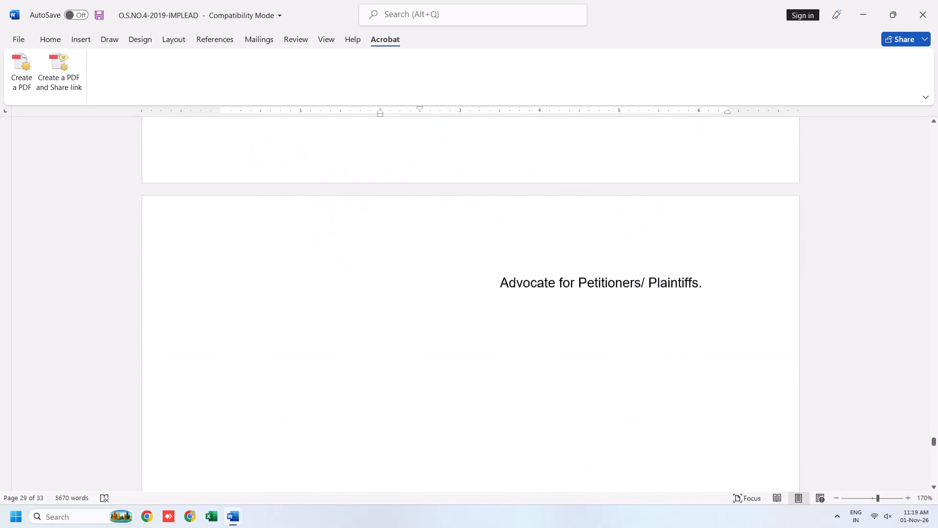
{"action": "scroll", "coordinate": [313, 351], "scroll_direction": "down", "scroll_amount": 13}
{"action": "scroll", "coordinate": [315, 349], "scroll_direction": "down", "scroll_amount": 17}
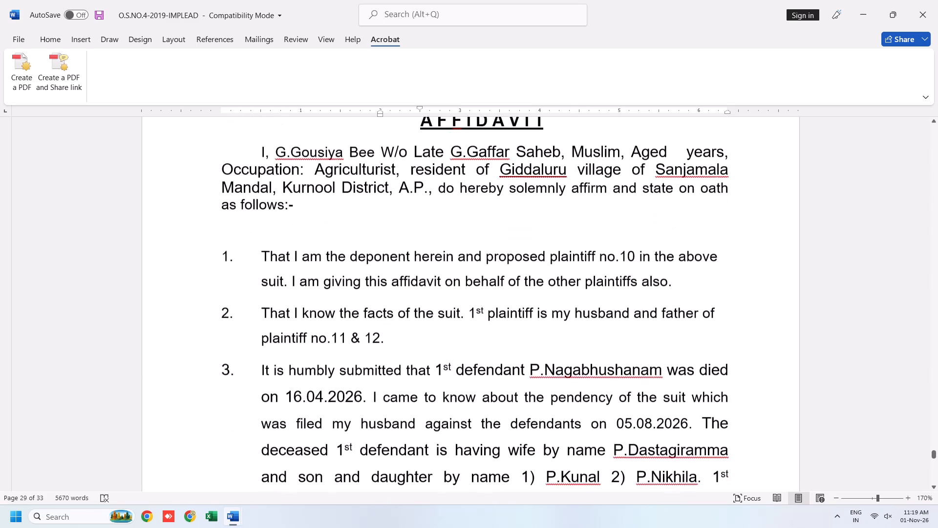
{"action": "scroll", "coordinate": [317, 351], "scroll_direction": "down", "scroll_amount": 20}
{"action": "scroll", "coordinate": [317, 351], "scroll_direction": "down", "scroll_amount": 20}
{"action": "scroll", "coordinate": [317, 351], "scroll_direction": "down", "scroll_amount": 3}
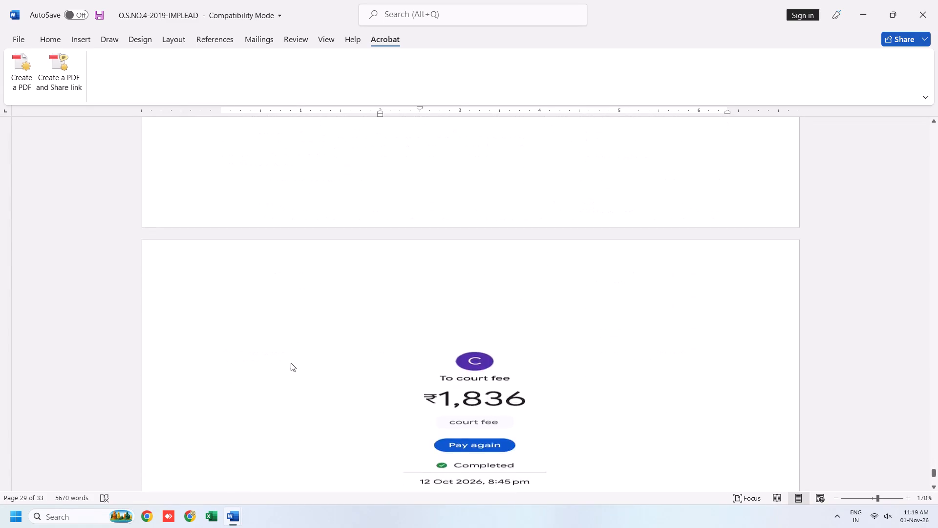
{"action": "scroll", "coordinate": [291, 363], "scroll_direction": "down", "scroll_amount": 4}
Return to the start of the document and save it.
{"action": "key", "text": "ctrl+Home"}
{"action": "key", "text": "ctrl+s"}
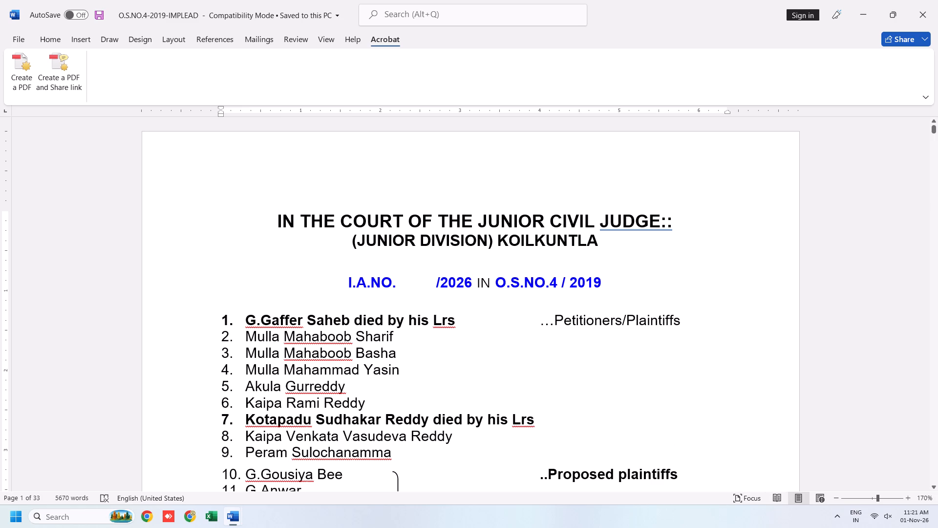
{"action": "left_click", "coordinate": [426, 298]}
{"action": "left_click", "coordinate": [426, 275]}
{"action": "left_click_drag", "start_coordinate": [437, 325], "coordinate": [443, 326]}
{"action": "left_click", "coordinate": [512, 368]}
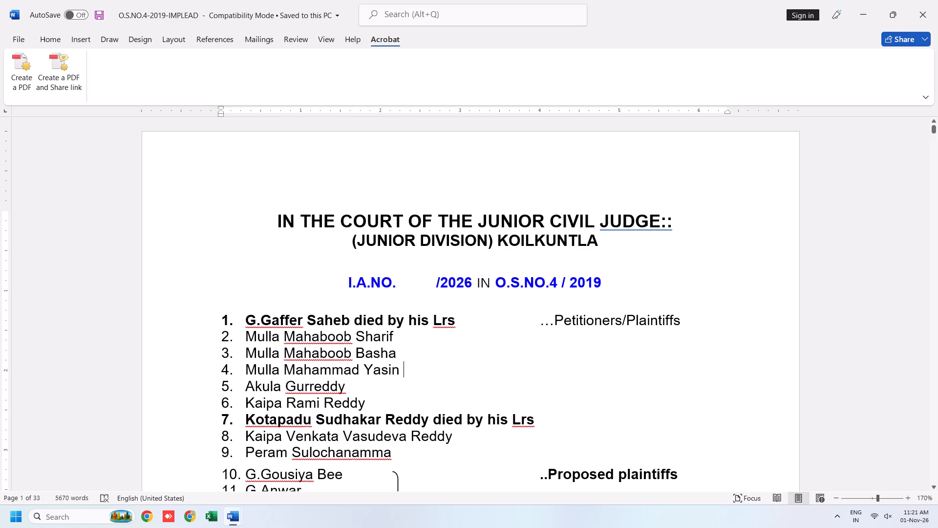
Save the O.S.NO.4-2019-IMPLEAD document once more and close it.
{"action": "key", "text": "ctrl+s"}
{"action": "left_click", "coordinate": [507, 357]}
{"action": "left_click", "coordinate": [583, 287]}
{"action": "key", "text": "ctrl+s"}
{"action": "left_click", "coordinate": [924, 14]}
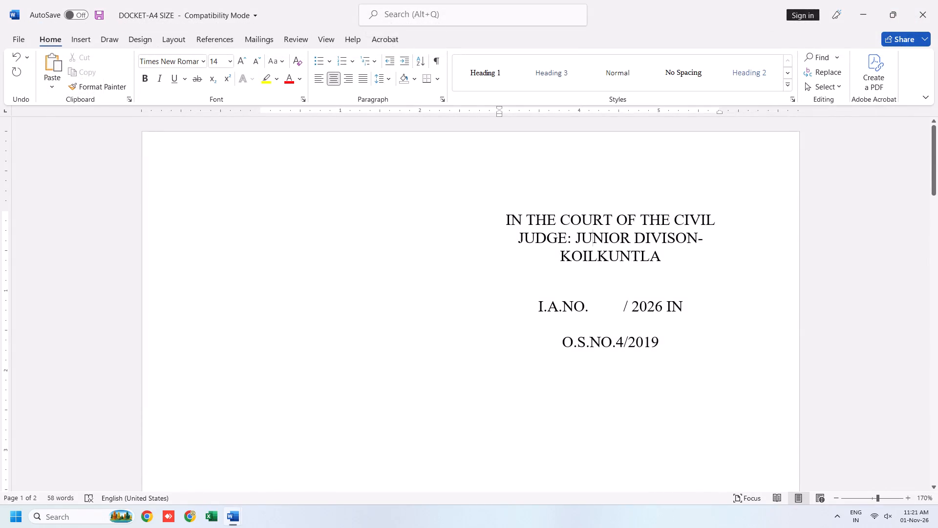
Bring up the file management view with recent documents from the DOCKET-A4 SIZE document.
{"action": "left_click", "coordinate": [196, 312]}
{"action": "left_click", "coordinate": [14, 48]}
{"action": "left_click", "coordinate": [16, 38]}
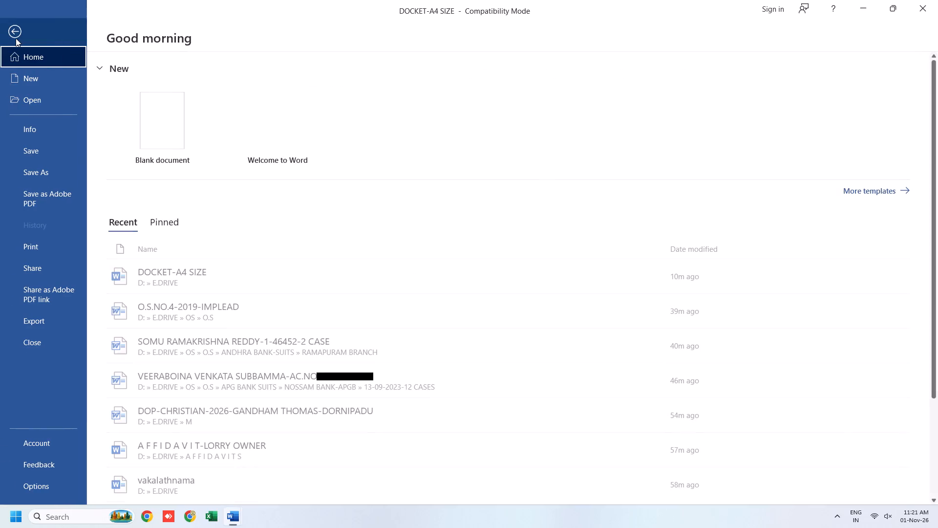
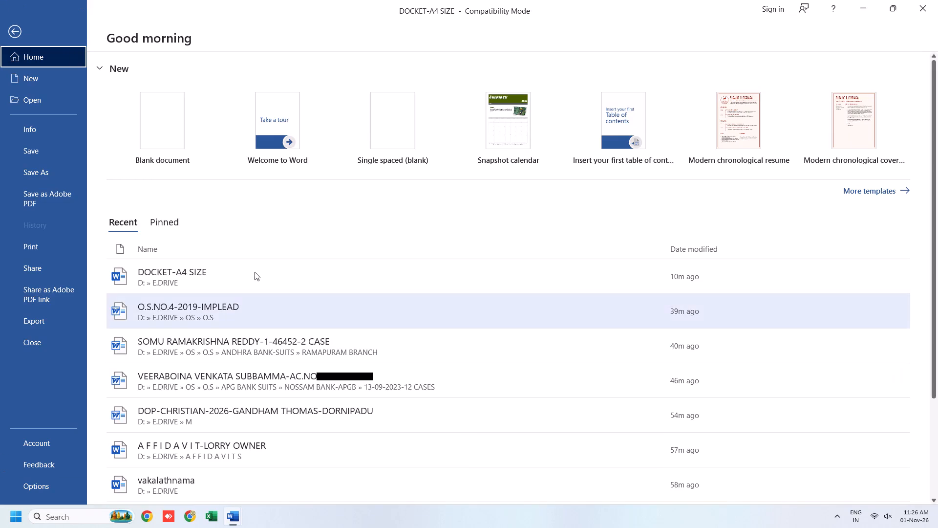
Close the DOCKET-A4 SIZE document without saving its changes.
{"action": "left_click", "coordinate": [922, 13]}
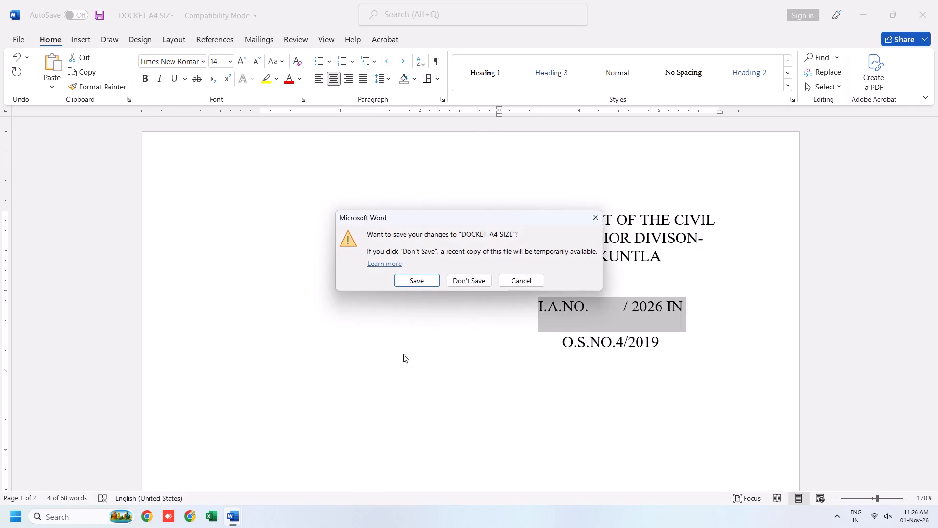
{"action": "left_click", "coordinate": [463, 283]}
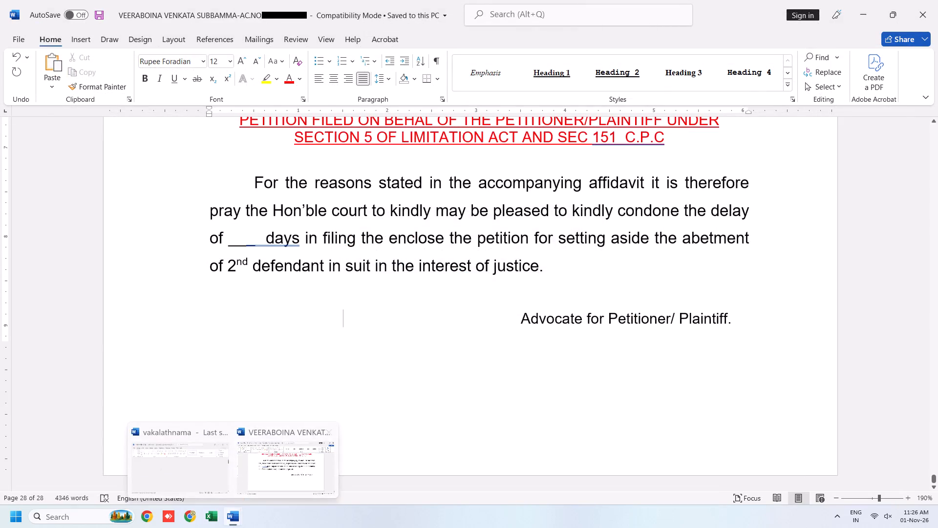
Search the E.DRIVE folder for "postal" and open the POSTAL ACKNOLWEDGMENT CARD document in a full-size window.
{"action": "left_click", "coordinate": [307, 258]}
{"action": "left_click", "coordinate": [857, 11]}
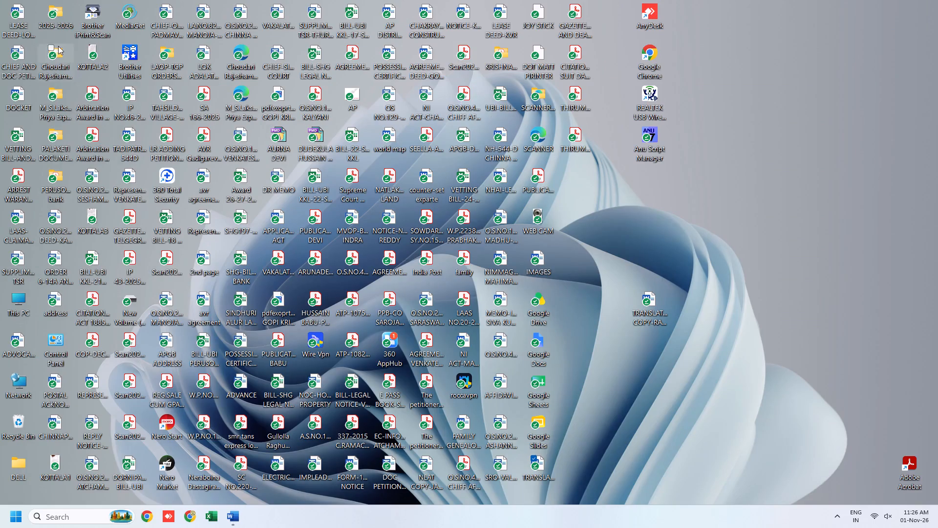
{"action": "double_click", "coordinate": [43, 28]}
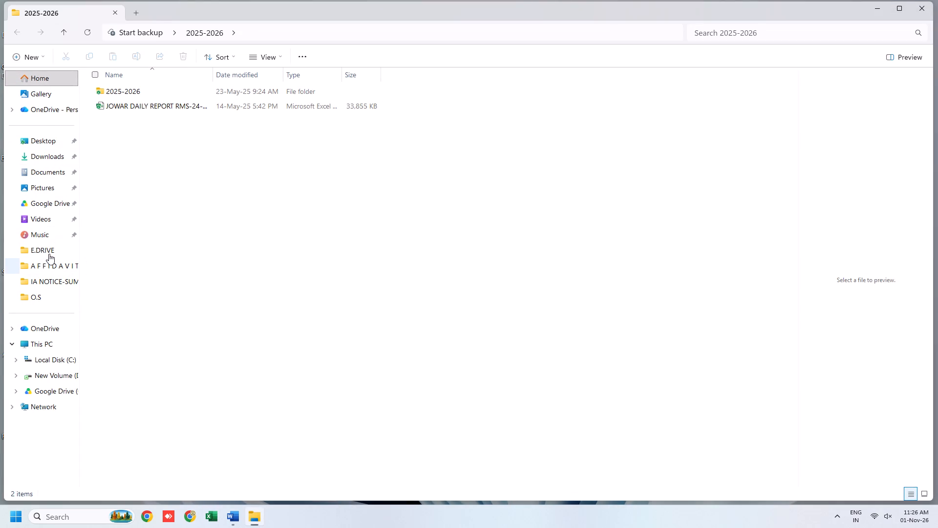
{"action": "left_click", "coordinate": [49, 254]}
{"action": "left_click", "coordinate": [782, 38]}
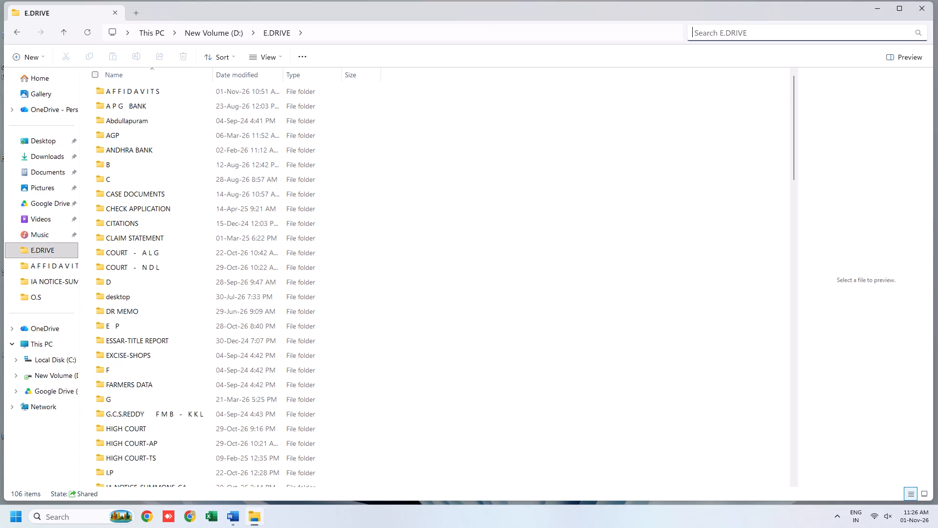
{"action": "type", "text": "postal"}
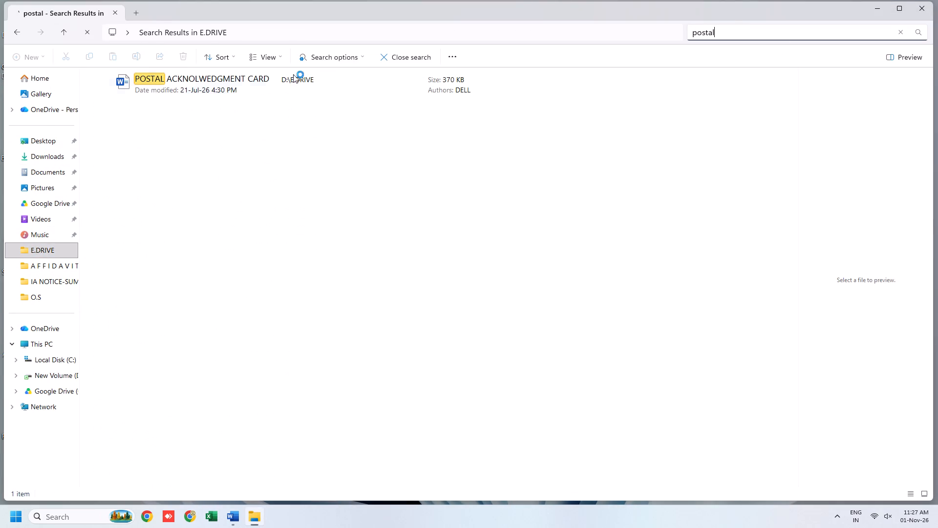
{"action": "double_click", "coordinate": [161, 82]}
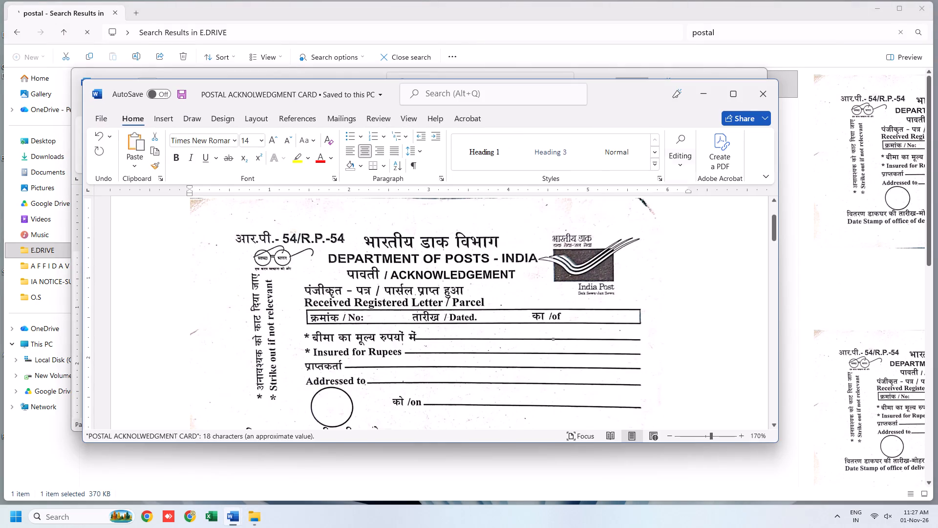
{"action": "left_click", "coordinate": [730, 91]}
Set the acknowledgment card's print job to both sides, flipping pages on the long edge.
{"action": "scroll", "coordinate": [586, 249], "scroll_direction": "down", "scroll_amount": 15}
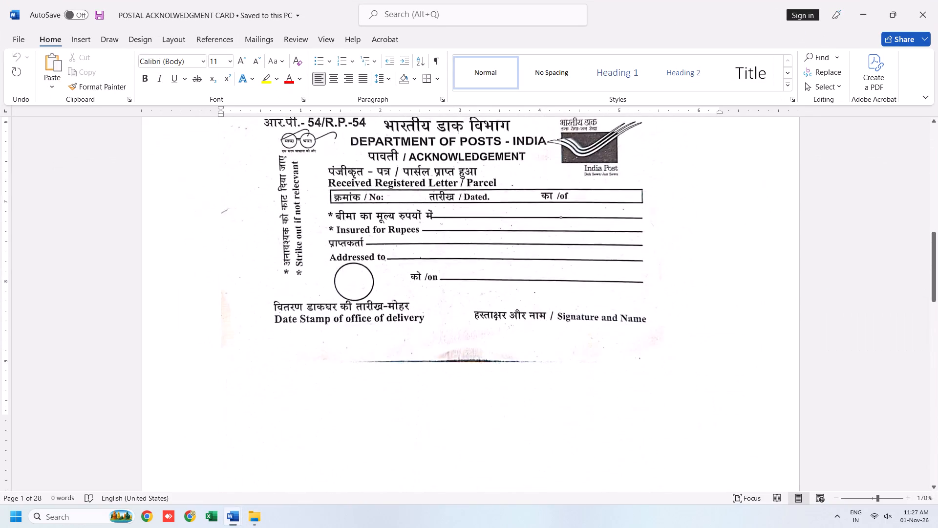
{"action": "scroll", "coordinate": [577, 251], "scroll_direction": "down", "scroll_amount": 20}
{"action": "scroll", "coordinate": [577, 251], "scroll_direction": "down", "scroll_amount": 16}
{"action": "scroll", "coordinate": [530, 267], "scroll_direction": "up", "scroll_amount": 5}
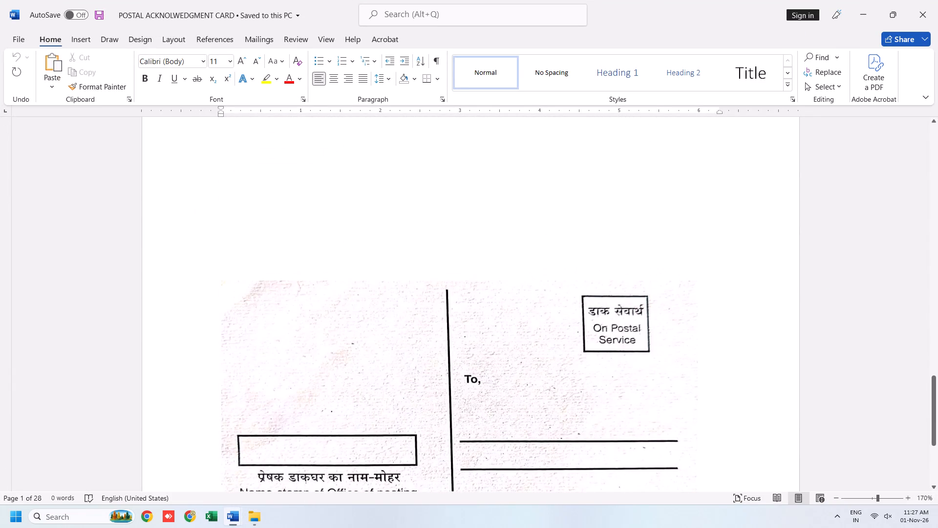
{"action": "key", "text": "ctrl+p"}
{"action": "left_click", "coordinate": [178, 210]}
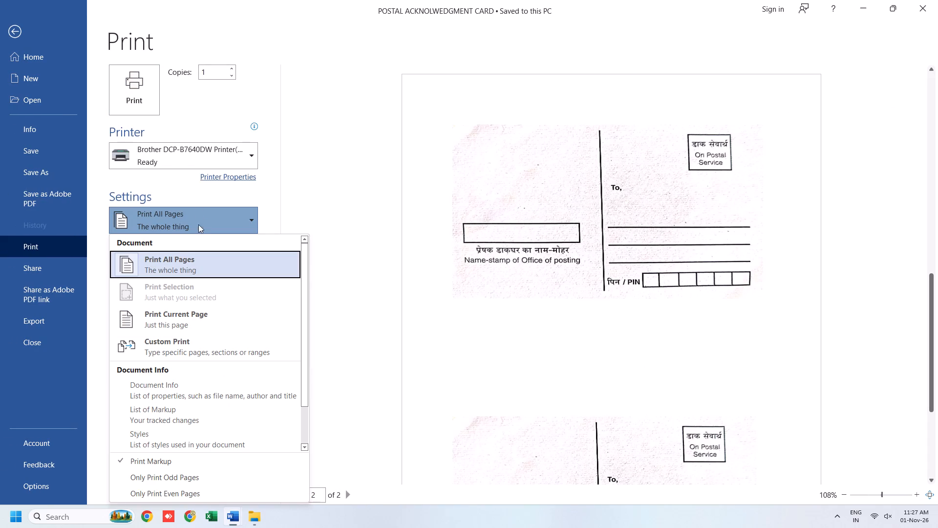
{"action": "left_click", "coordinate": [190, 153]}
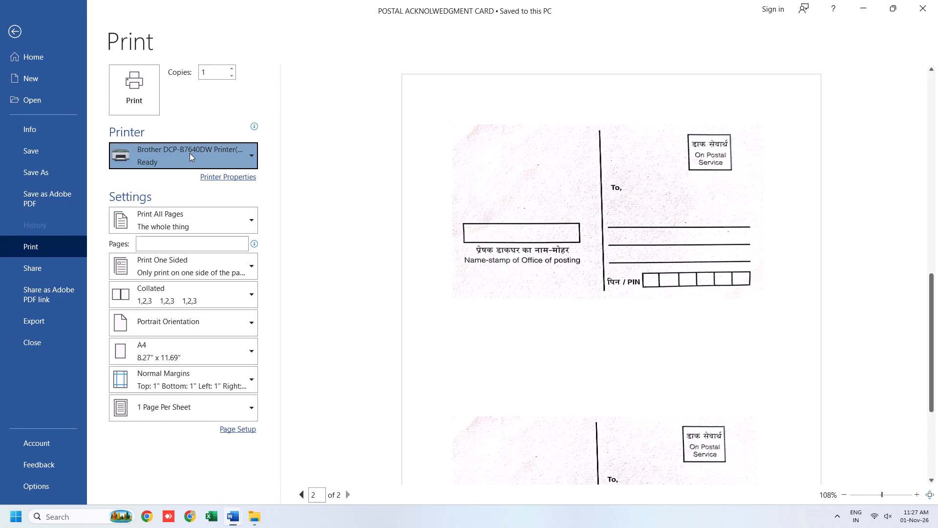
{"action": "left_click", "coordinate": [188, 154]}
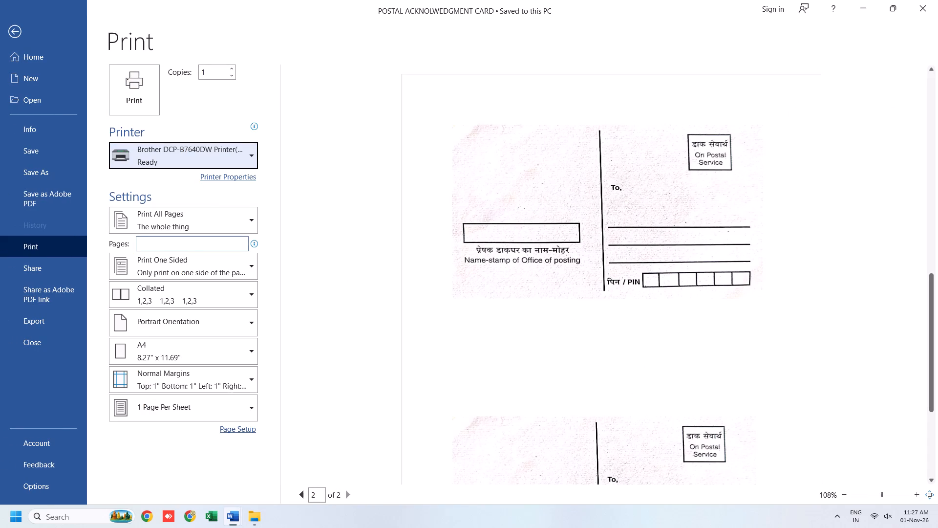
{"action": "left_click", "coordinate": [174, 266]}
{"action": "left_click", "coordinate": [175, 329]}
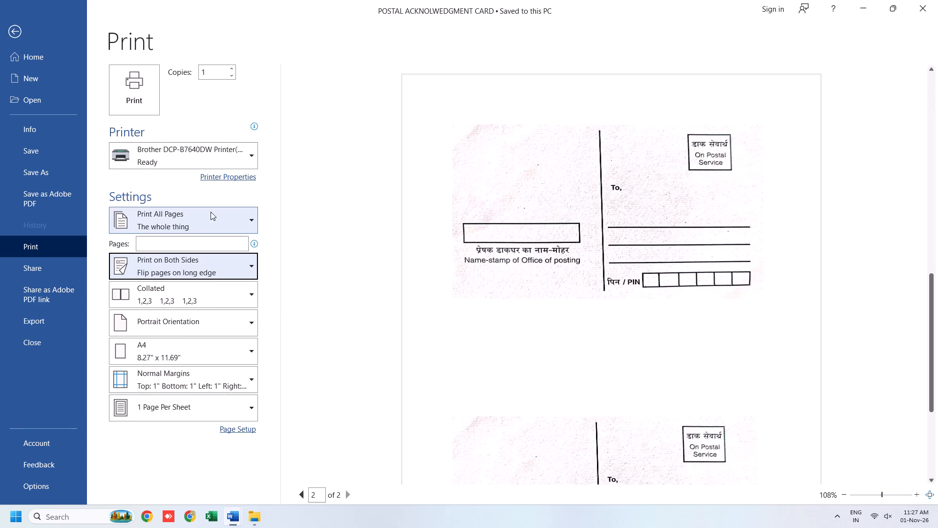
Print 10 copies of the postal acknowledgment card.
{"action": "triple_click", "coordinate": [231, 67]}
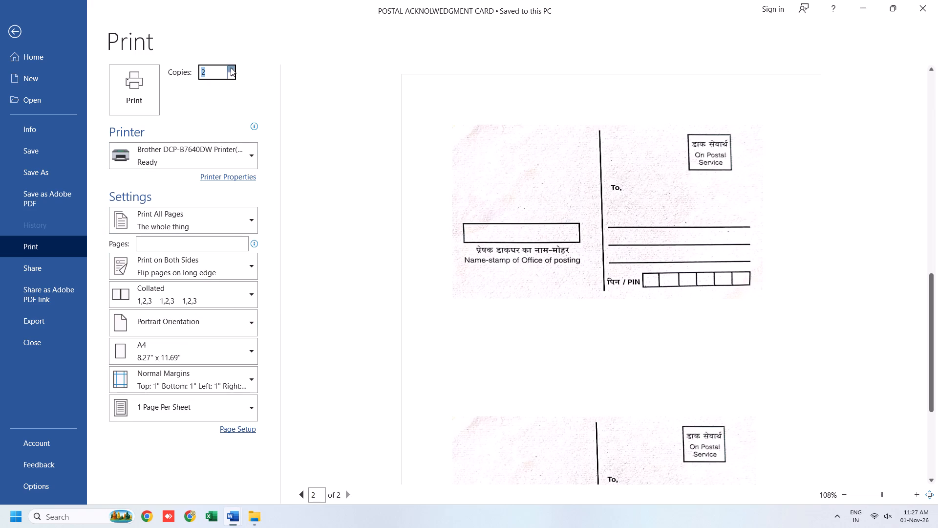
{"action": "left_click", "coordinate": [231, 67]}
{"action": "left_click", "coordinate": [231, 67]}
{"action": "left_click", "coordinate": [231, 67]}
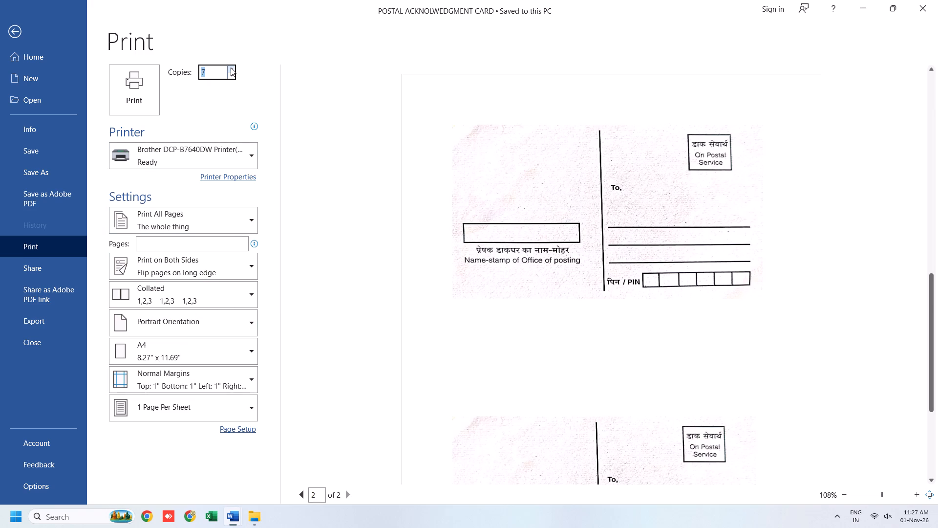
{"action": "left_click", "coordinate": [231, 67]}
{"action": "left_click", "coordinate": [231, 67]}
{"action": "left_click", "coordinate": [231, 67]}
{"action": "left_click", "coordinate": [135, 80]}
{"action": "scroll", "coordinate": [547, 349], "scroll_direction": "down", "scroll_amount": 20}
{"action": "scroll", "coordinate": [547, 349], "scroll_direction": "down", "scroll_amount": 20}
{"action": "scroll", "coordinate": [547, 349], "scroll_direction": "down", "scroll_amount": 16}
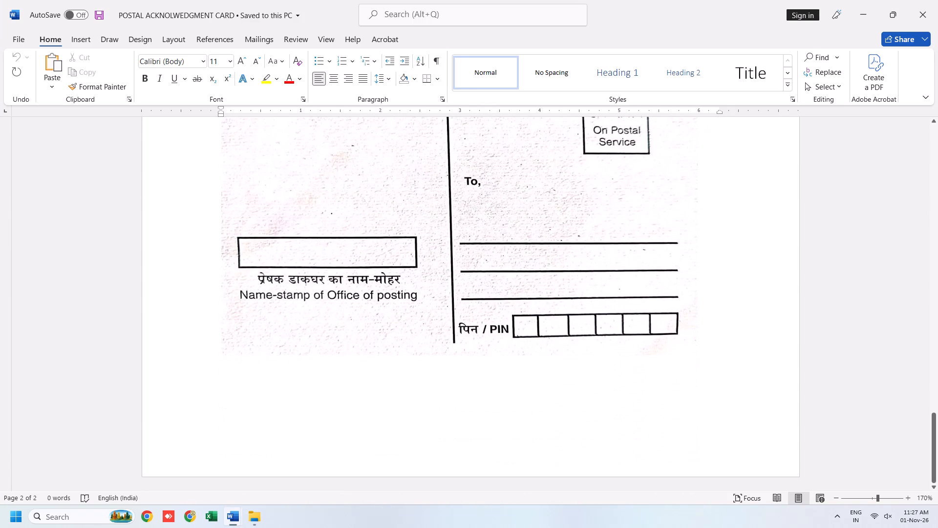